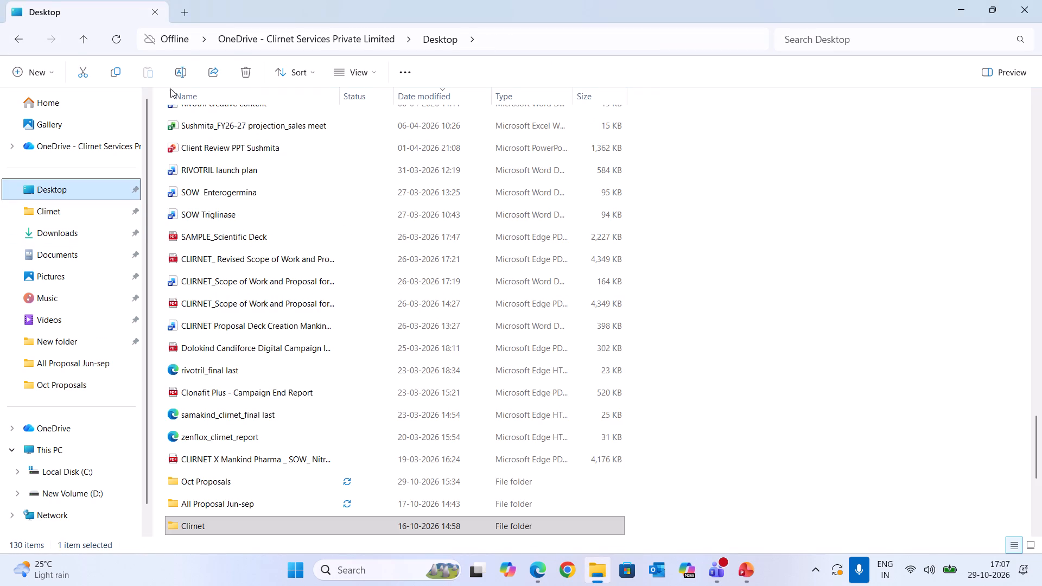
Open the CLIRNET Paediatric Dermatology Certification Word document, saved today at 16:57, from Downloads and enable editing.
{"action": "left_click", "coordinate": [84, 230]}
{"action": "scroll", "coordinate": [256, 225], "scroll_direction": "up", "scroll_amount": 6}
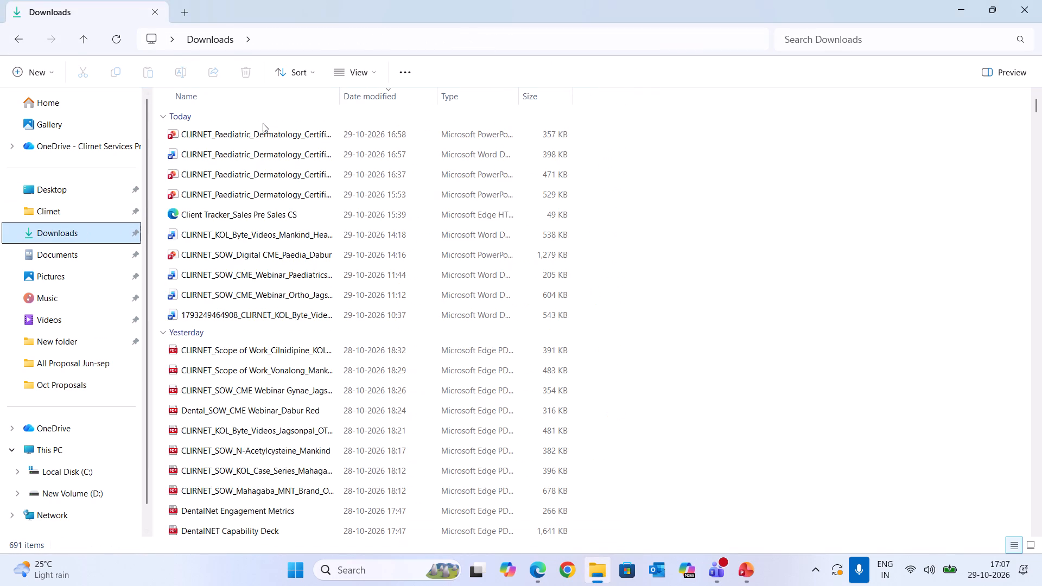
{"action": "left_click", "coordinate": [238, 160]}
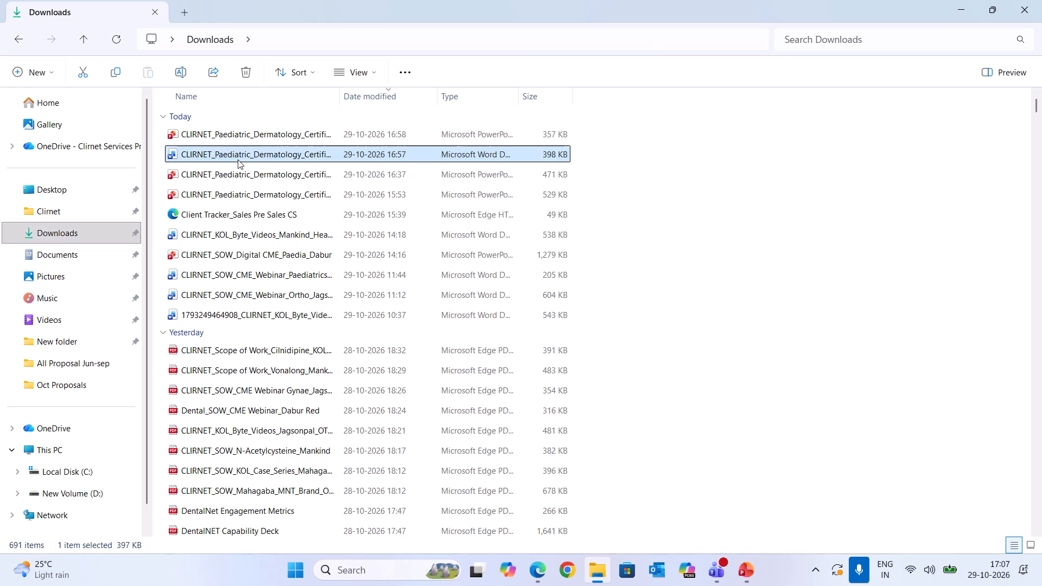
{"action": "double_click", "coordinate": [238, 160]}
{"action": "left_click_drag", "start_coordinate": [596, 236], "coordinate": [735, 344]}
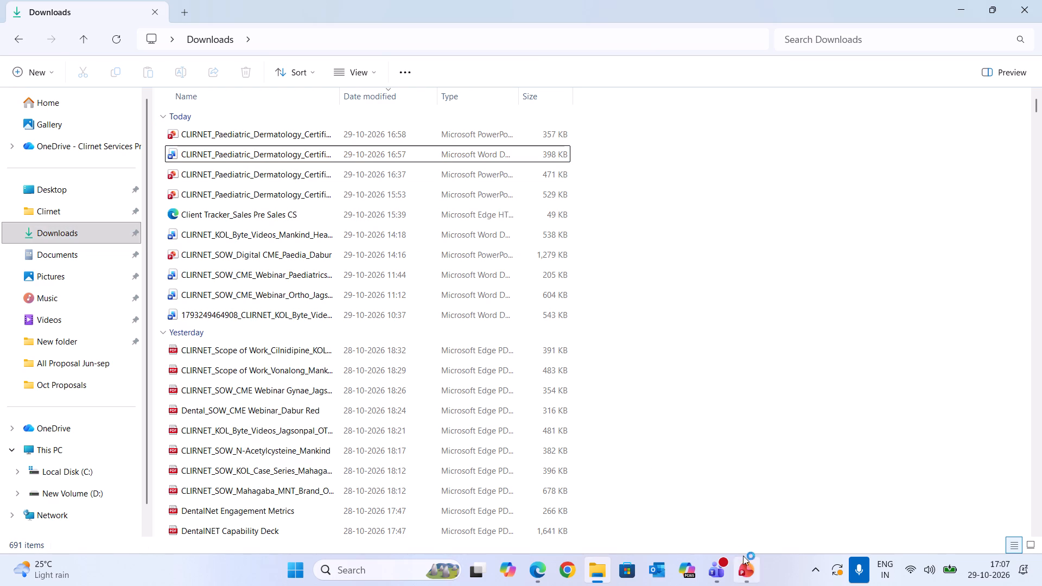
{"action": "left_click", "coordinate": [754, 581]}
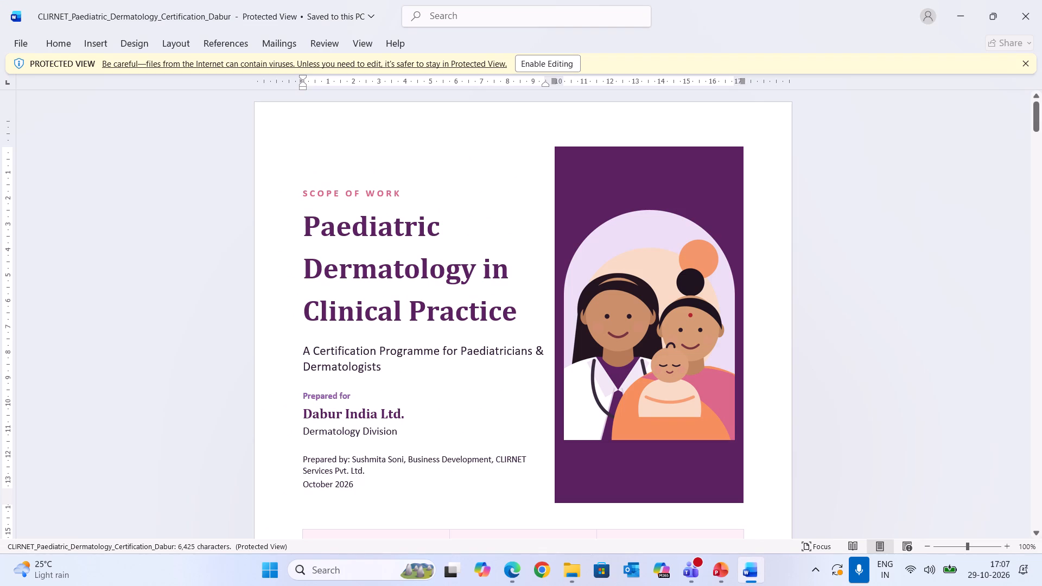
{"action": "left_click", "coordinate": [554, 62]}
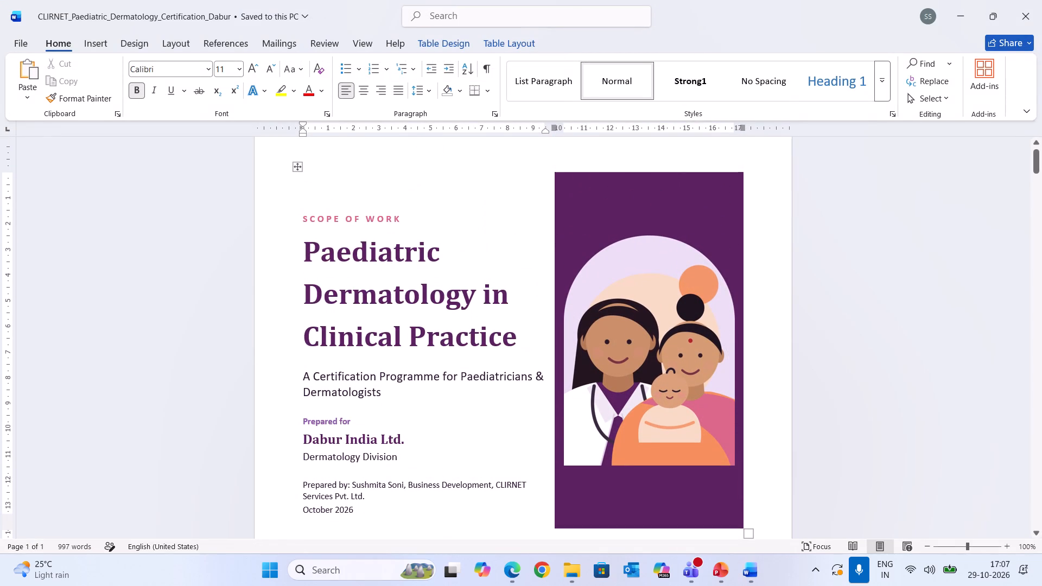
Delete the purple illustration cell of the doctor, mother and baby from the cover page.
{"action": "left_click", "coordinate": [576, 209]}
{"action": "left_click", "coordinate": [596, 186]}
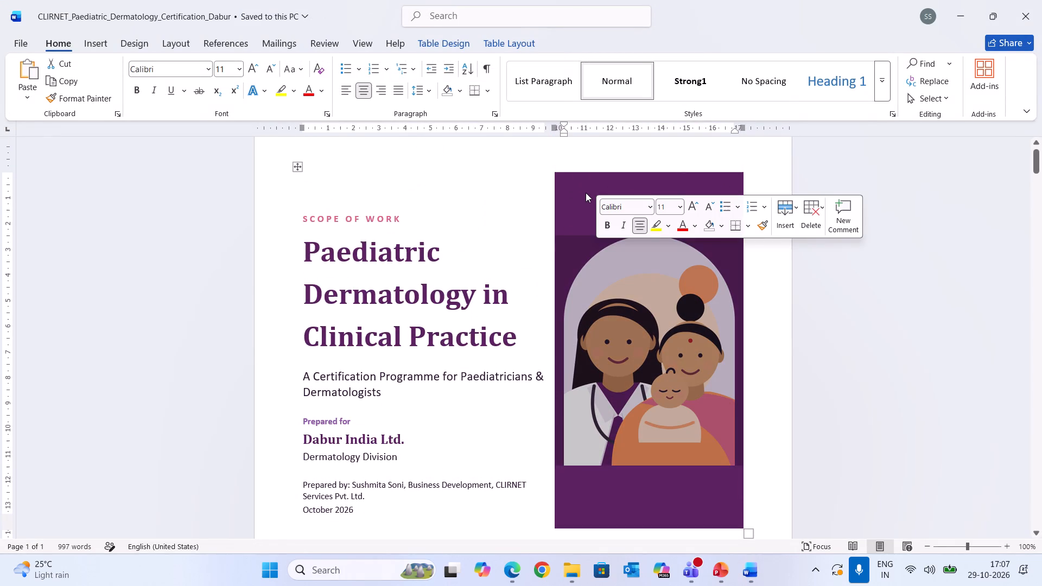
{"action": "key", "text": "BackSpace"}
{"action": "left_click", "coordinate": [605, 369]}
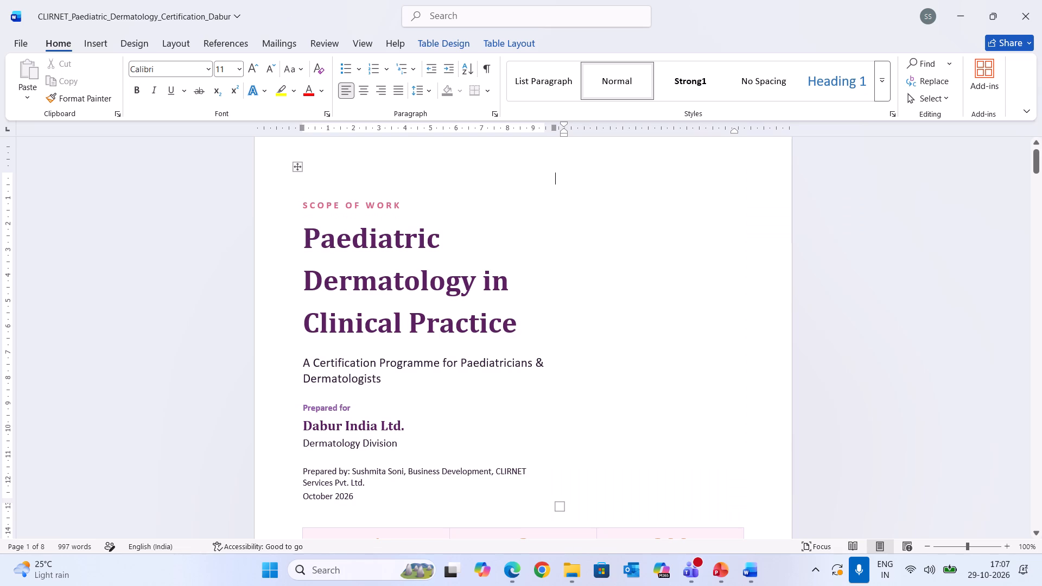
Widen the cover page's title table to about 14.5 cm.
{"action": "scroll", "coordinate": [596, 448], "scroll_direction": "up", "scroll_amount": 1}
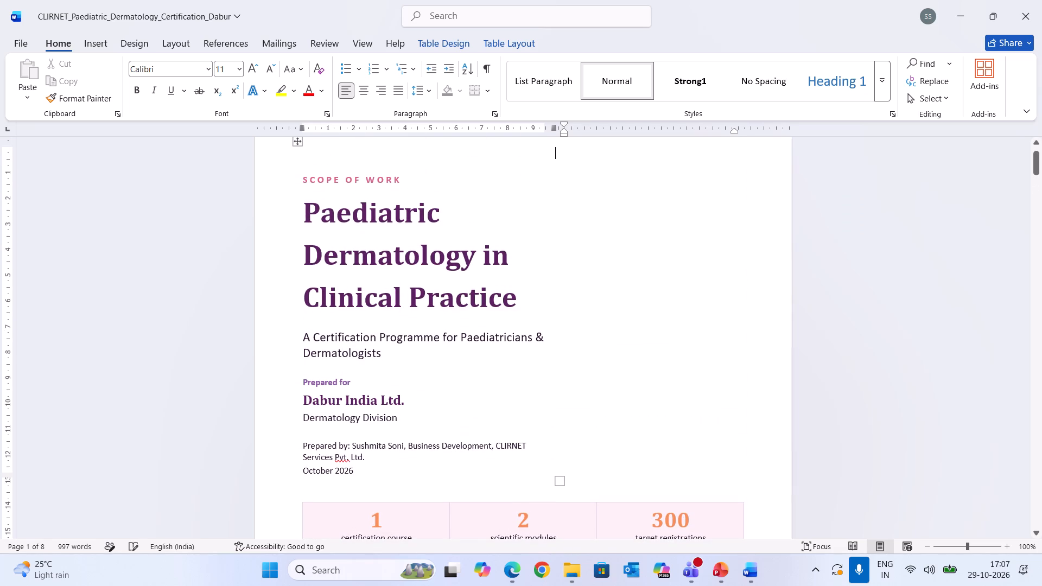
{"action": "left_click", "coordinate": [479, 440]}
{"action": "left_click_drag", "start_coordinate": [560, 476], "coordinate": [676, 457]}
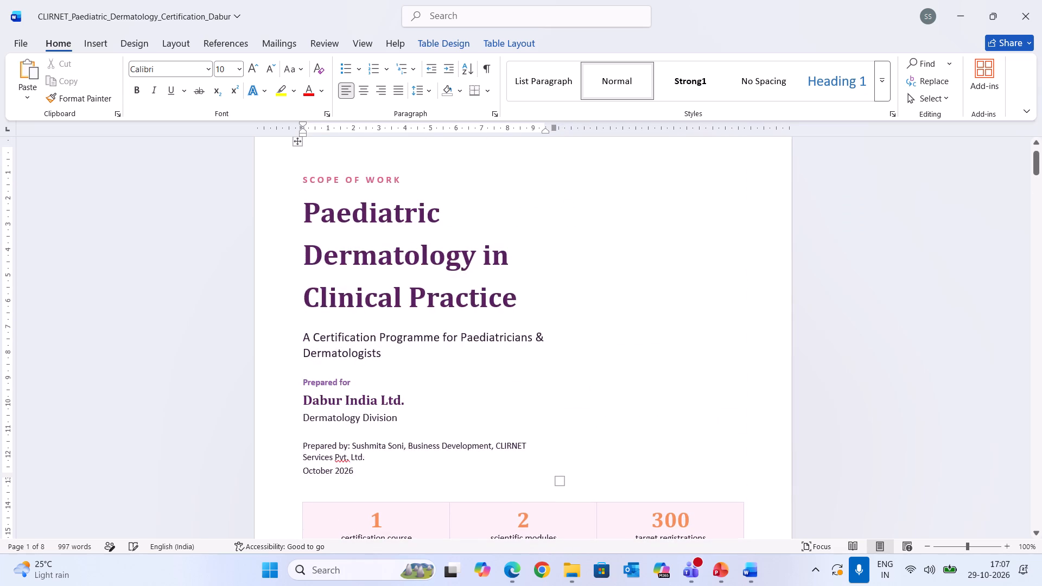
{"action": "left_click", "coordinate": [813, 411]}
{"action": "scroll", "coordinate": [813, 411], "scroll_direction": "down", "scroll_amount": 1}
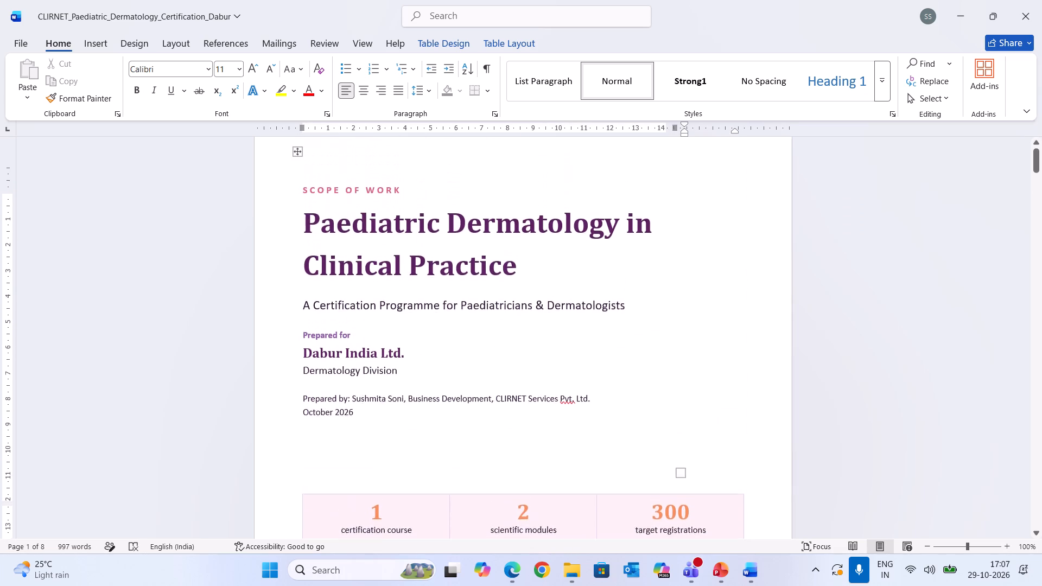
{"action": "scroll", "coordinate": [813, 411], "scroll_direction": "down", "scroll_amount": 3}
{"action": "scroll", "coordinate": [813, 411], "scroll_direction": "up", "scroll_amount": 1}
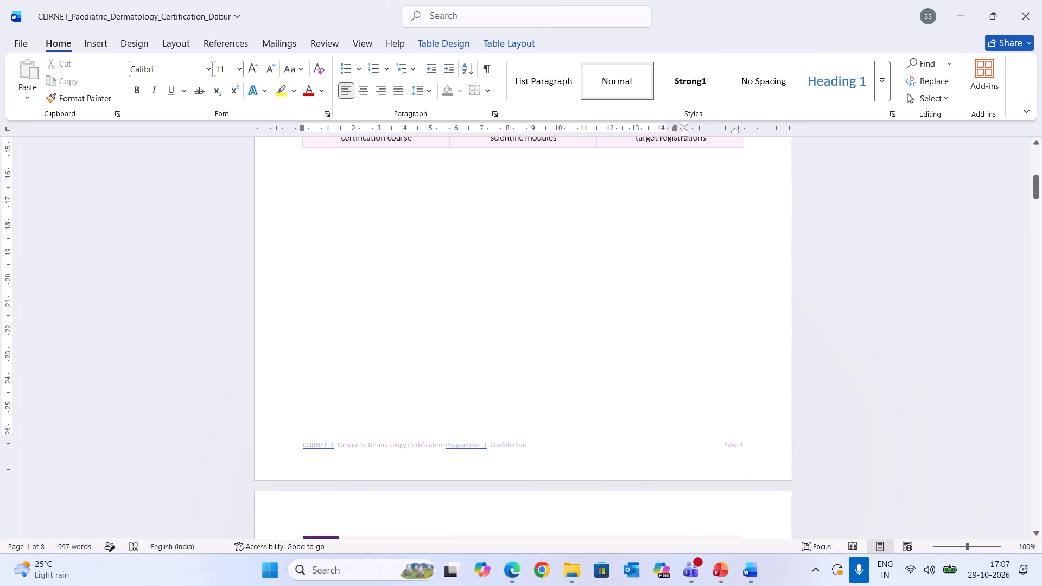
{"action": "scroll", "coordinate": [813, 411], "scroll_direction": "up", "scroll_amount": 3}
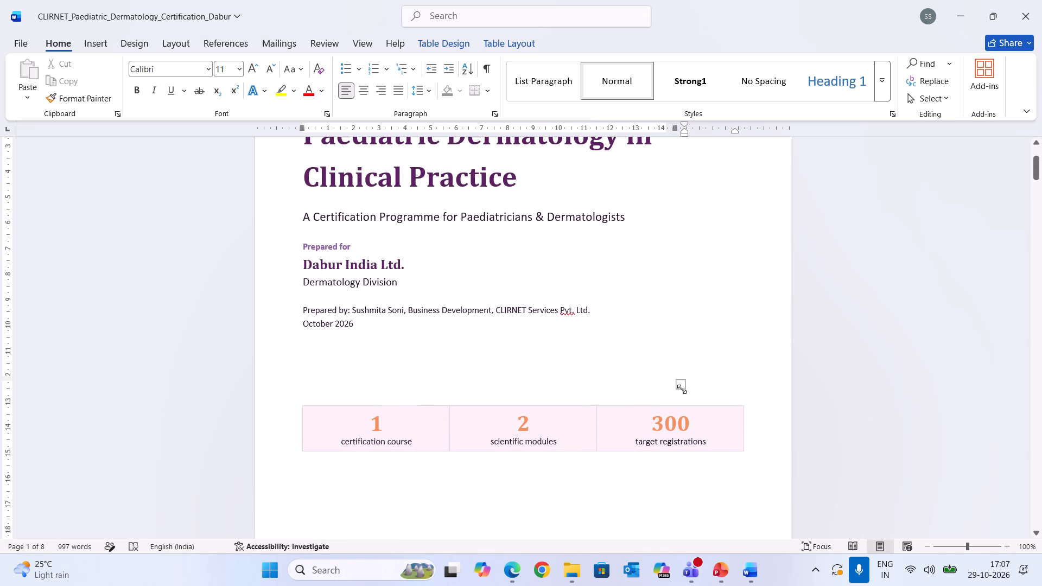
Narrow the cover page's title table to about 9.4 cm.
{"action": "left_click_drag", "start_coordinate": [677, 384], "coordinate": [544, 383]}
{"action": "left_click", "coordinate": [835, 365]}
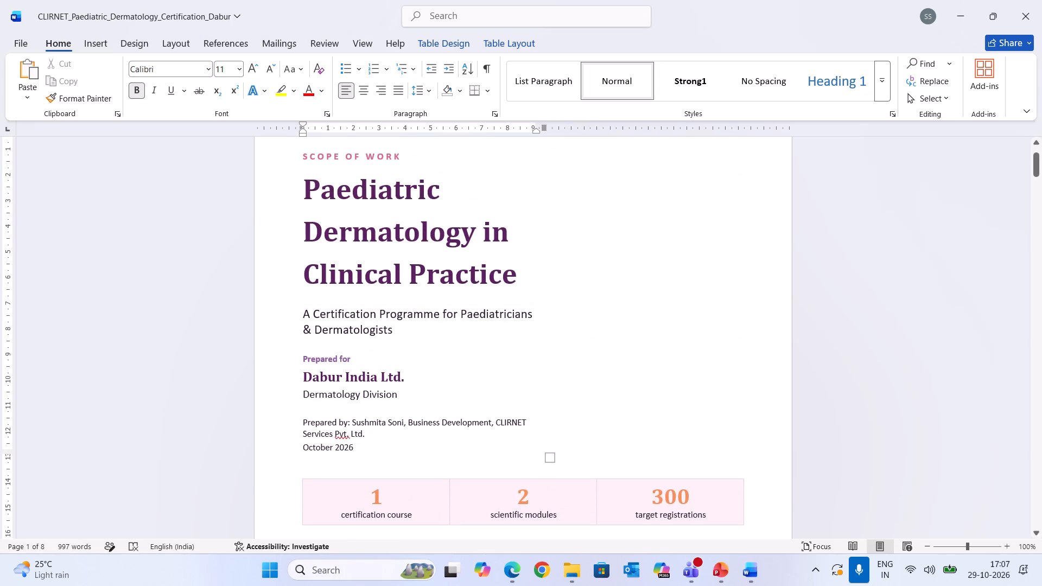
{"action": "scroll", "coordinate": [835, 365], "scroll_direction": "up", "scroll_amount": 1}
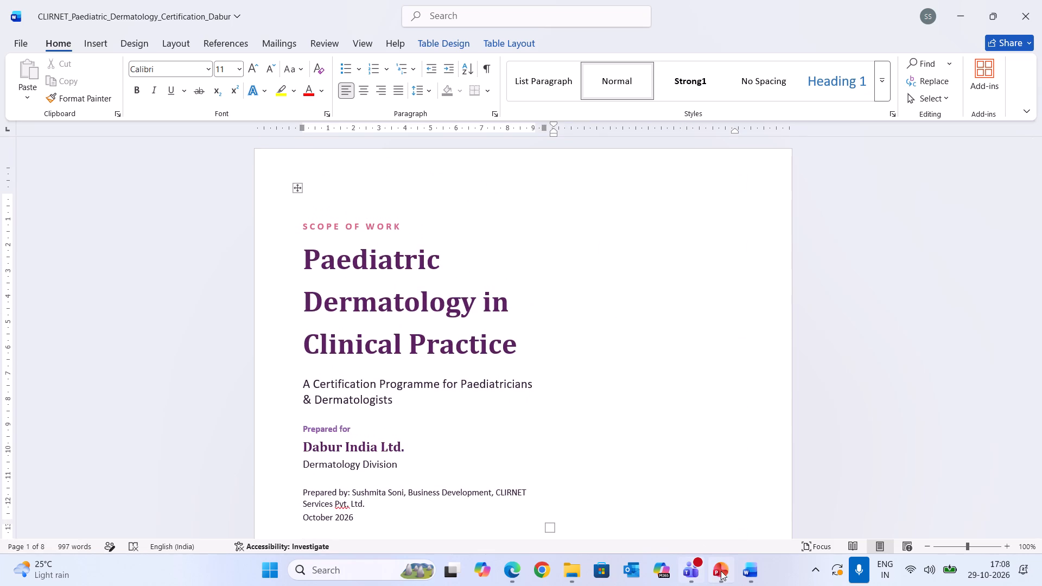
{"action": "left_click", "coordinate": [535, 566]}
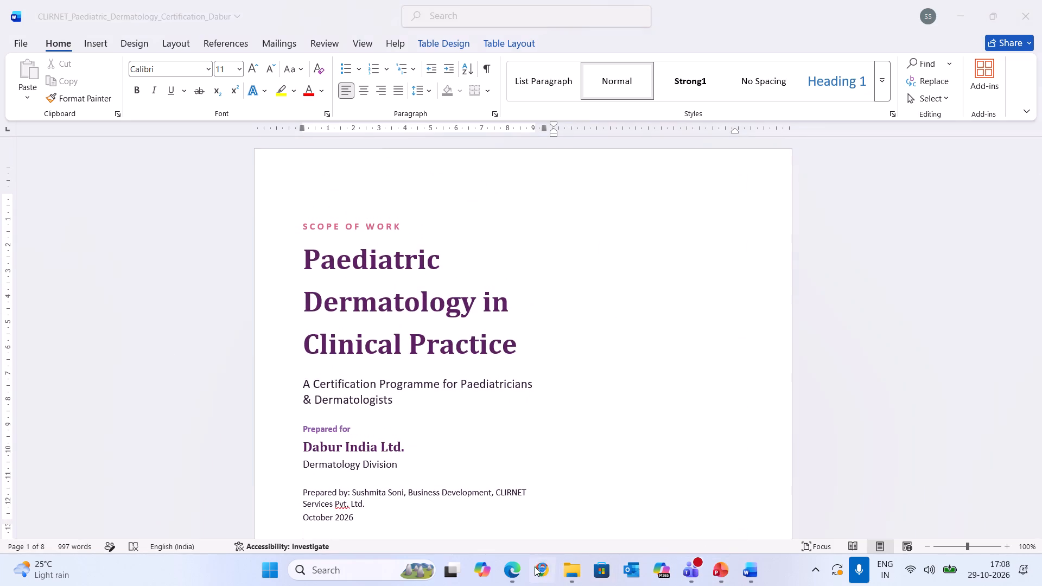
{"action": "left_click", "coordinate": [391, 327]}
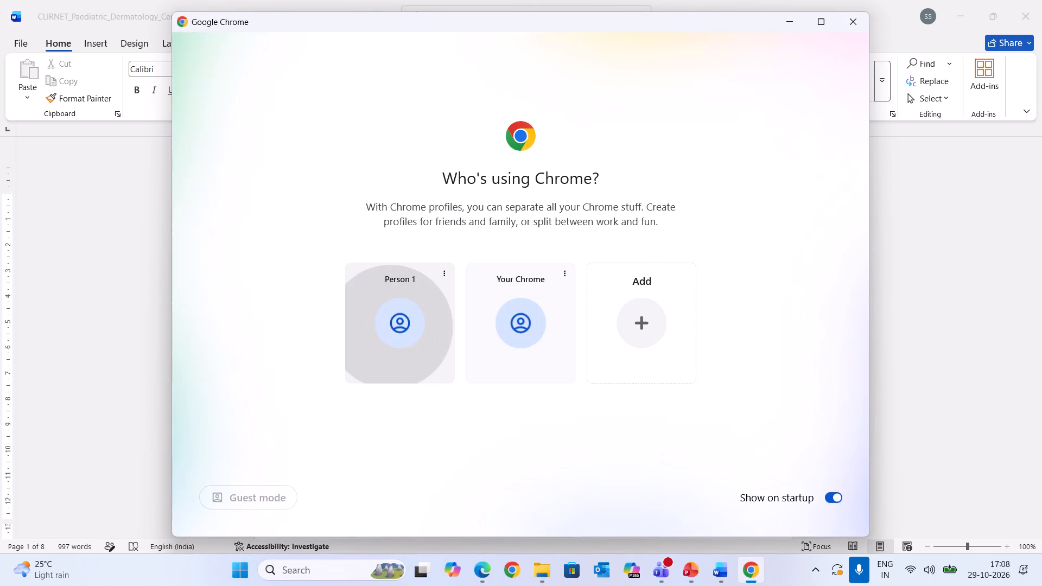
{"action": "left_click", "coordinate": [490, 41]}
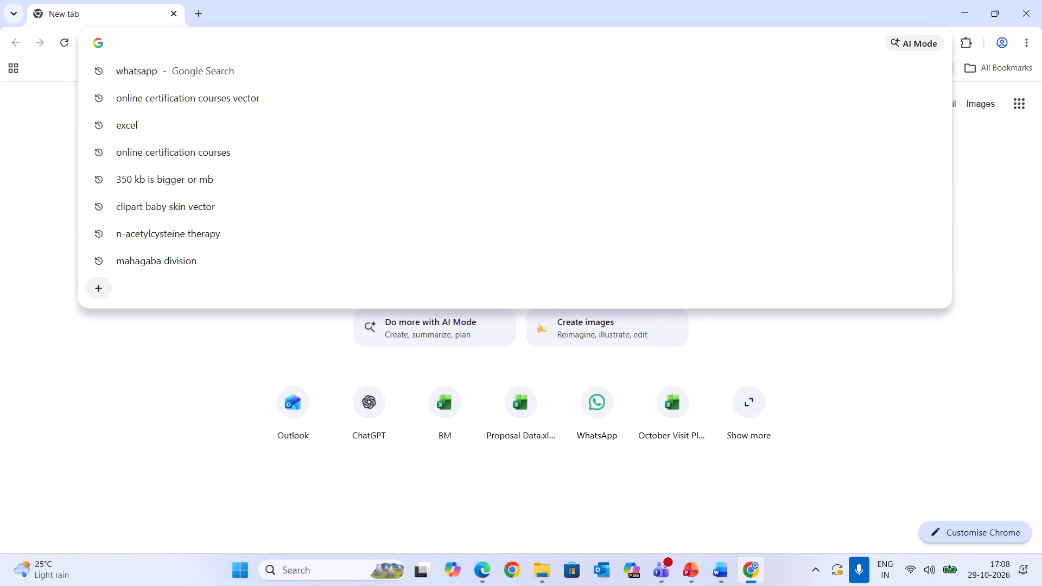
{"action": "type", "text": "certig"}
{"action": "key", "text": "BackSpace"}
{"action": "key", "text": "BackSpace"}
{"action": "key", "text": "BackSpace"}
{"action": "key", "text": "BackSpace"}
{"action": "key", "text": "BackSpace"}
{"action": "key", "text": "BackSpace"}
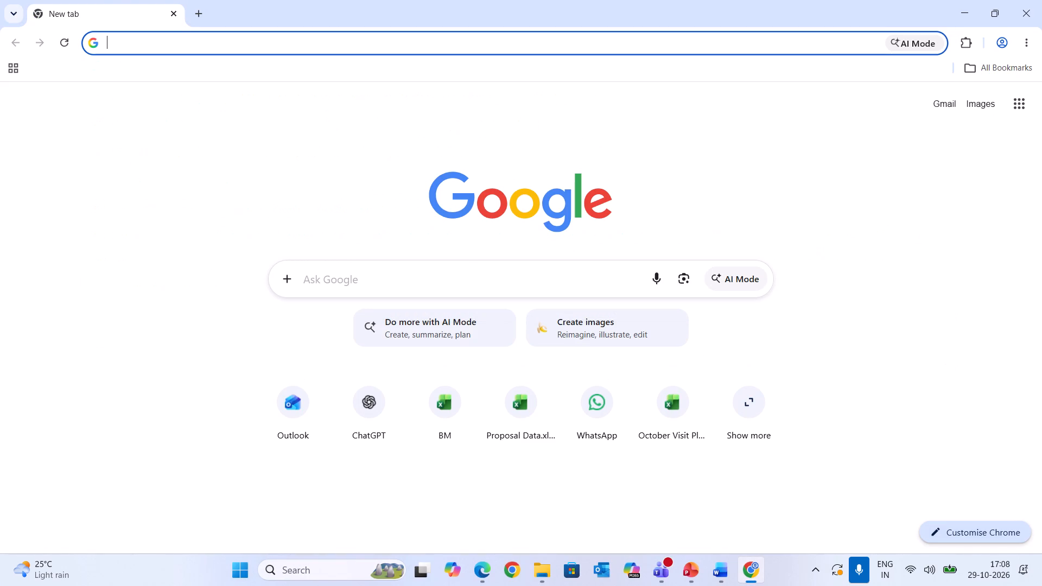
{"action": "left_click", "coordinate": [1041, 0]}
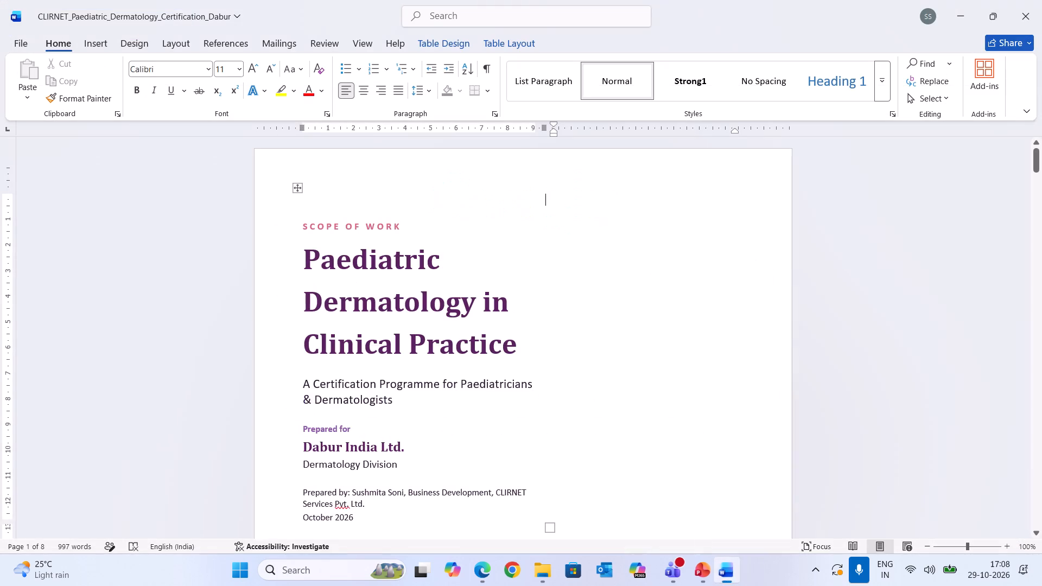
Delete the Paediatrician, Dermatologist and Parent & child illustration table from Programme Overview, along with the spare blank line there.
{"action": "scroll", "coordinate": [760, 373], "scroll_direction": "down", "scroll_amount": 4}
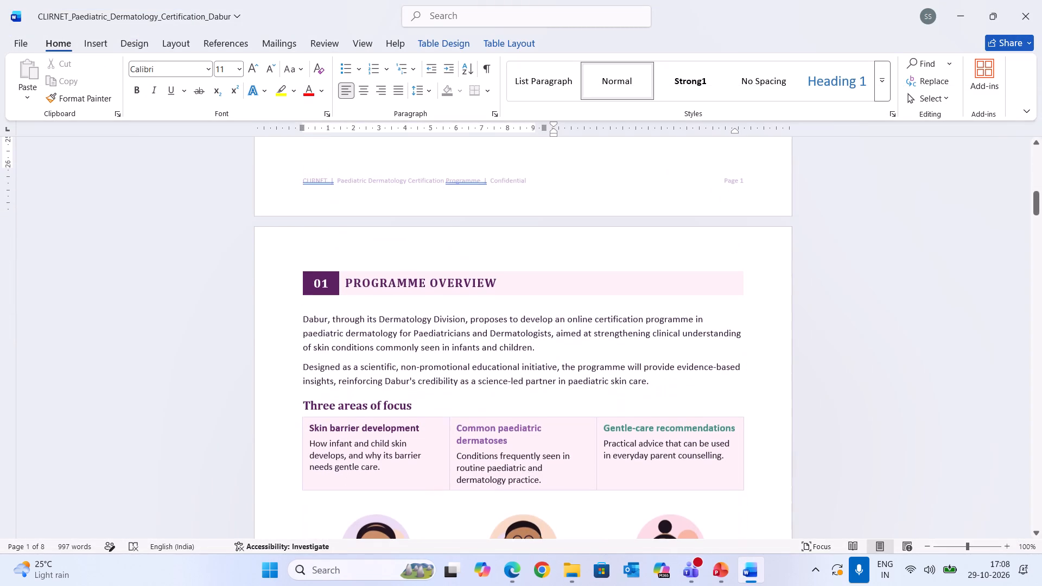
{"action": "scroll", "coordinate": [760, 373], "scroll_direction": "down", "scroll_amount": 1}
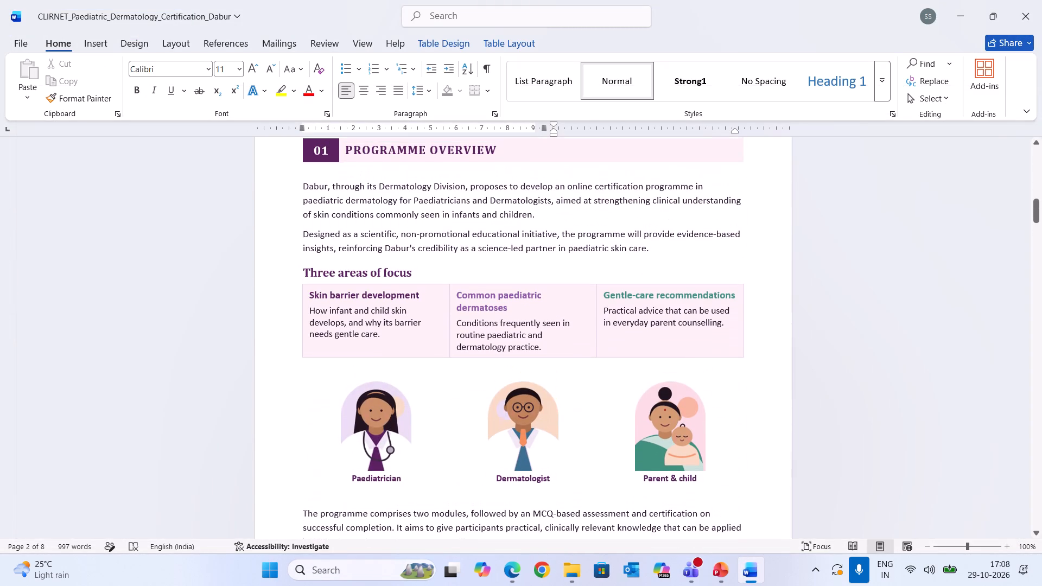
{"action": "left_click", "coordinate": [373, 429]}
{"action": "key", "text": "BackSpace"}
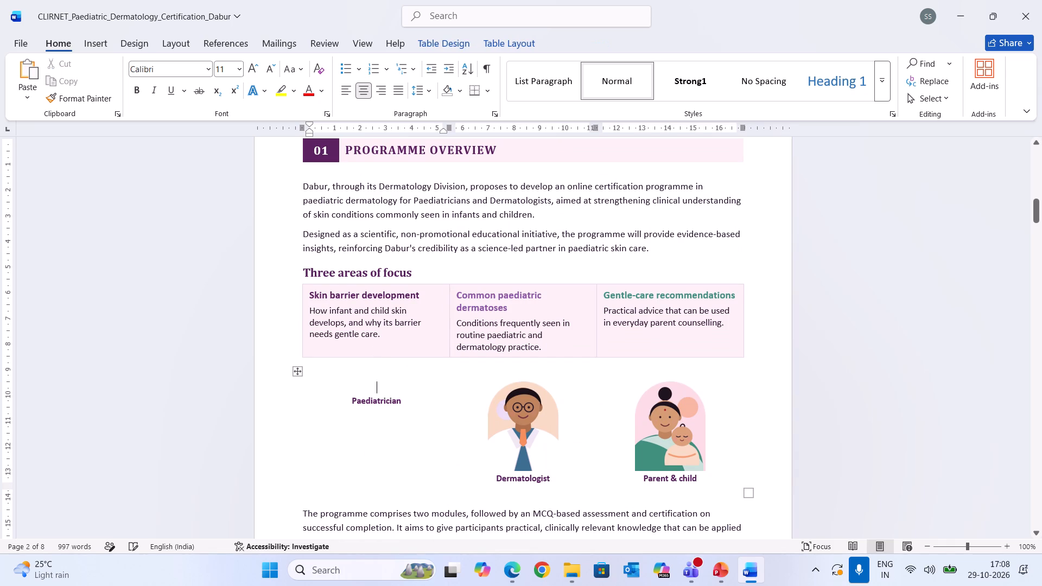
{"action": "left_click", "coordinate": [397, 405]}
{"action": "left_click", "coordinate": [294, 374]}
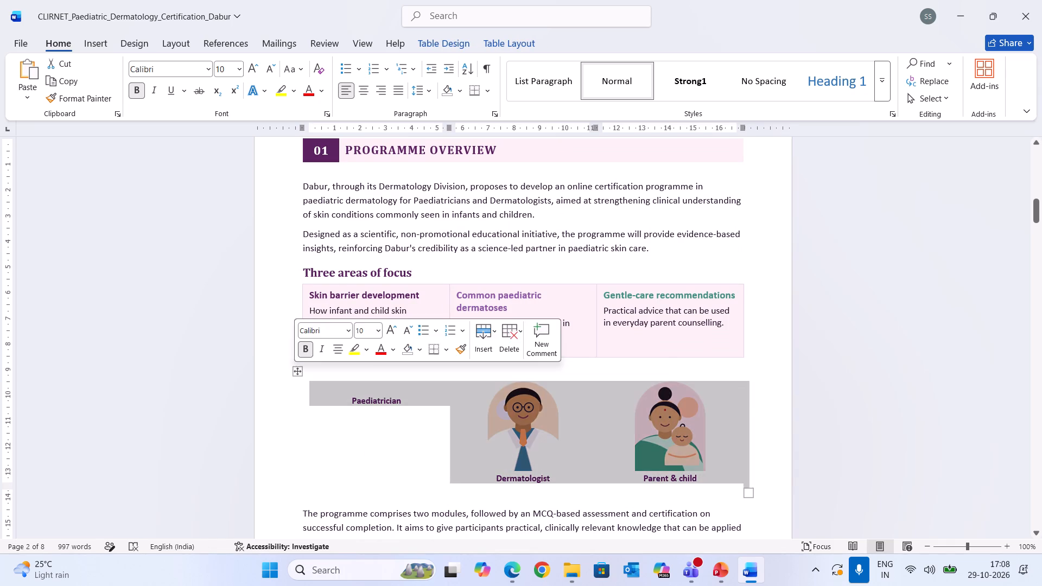
{"action": "key", "text": "BackSpace"}
{"action": "left_click", "coordinate": [333, 380]}
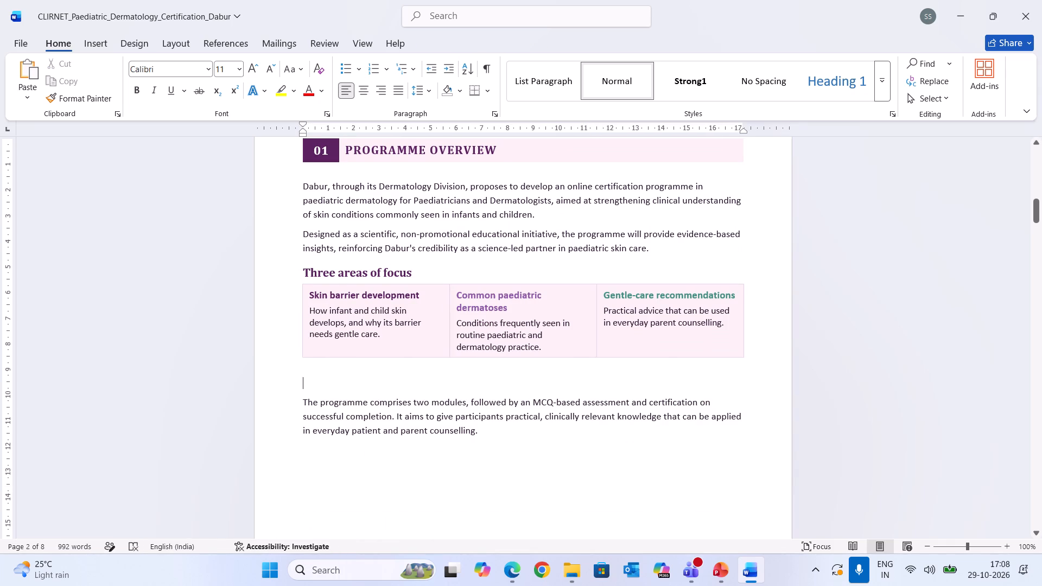
{"action": "key", "text": "BackSpace"}
Move the document's left page margin outward by about 0.4 cm.
{"action": "scroll", "coordinate": [445, 428], "scroll_direction": "up", "scroll_amount": 1}
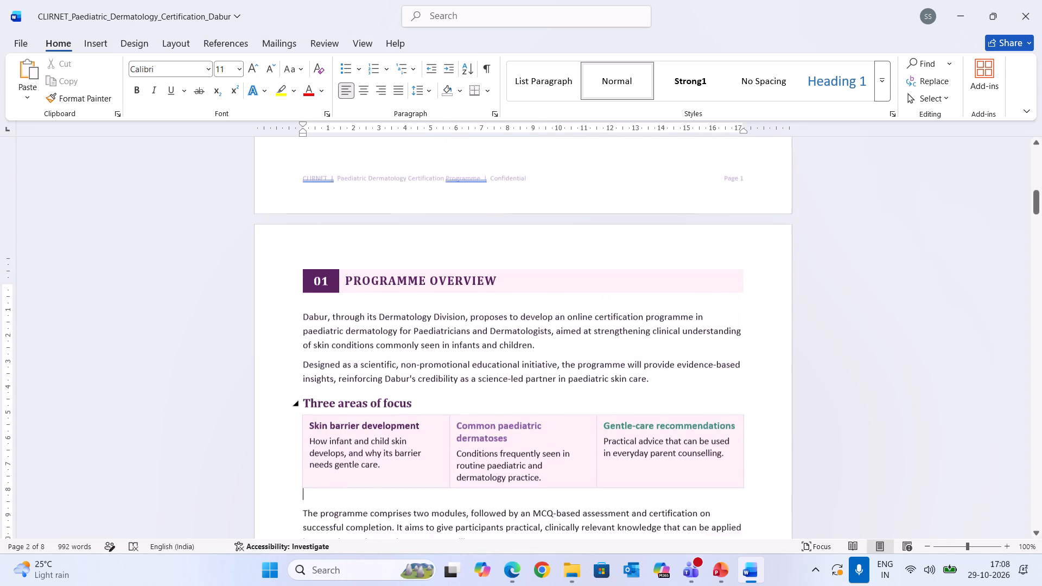
{"action": "scroll", "coordinate": [336, 254], "scroll_direction": "up", "scroll_amount": 1}
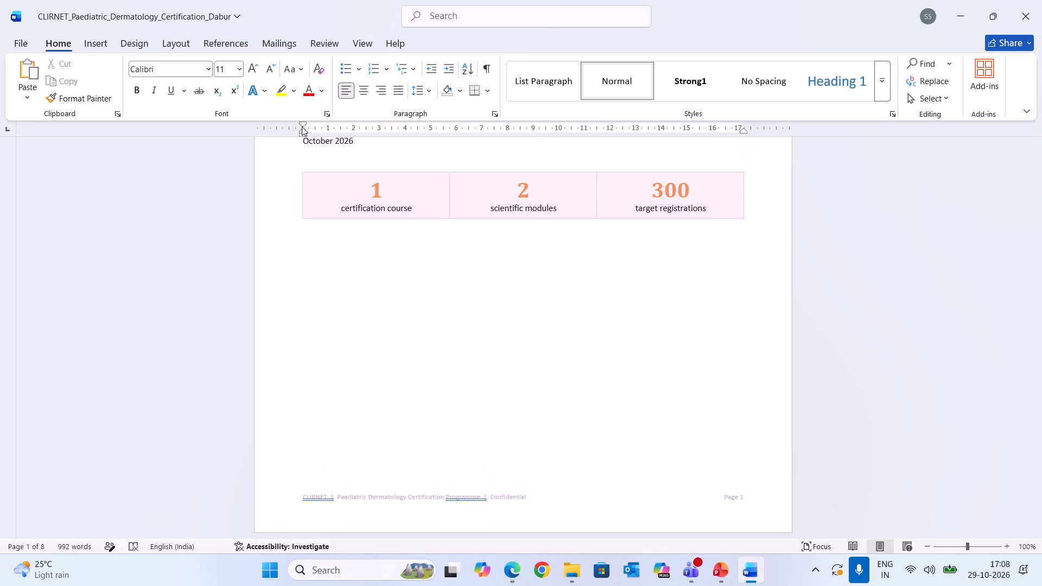
{"action": "left_click_drag", "start_coordinate": [302, 126], "coordinate": [288, 126]}
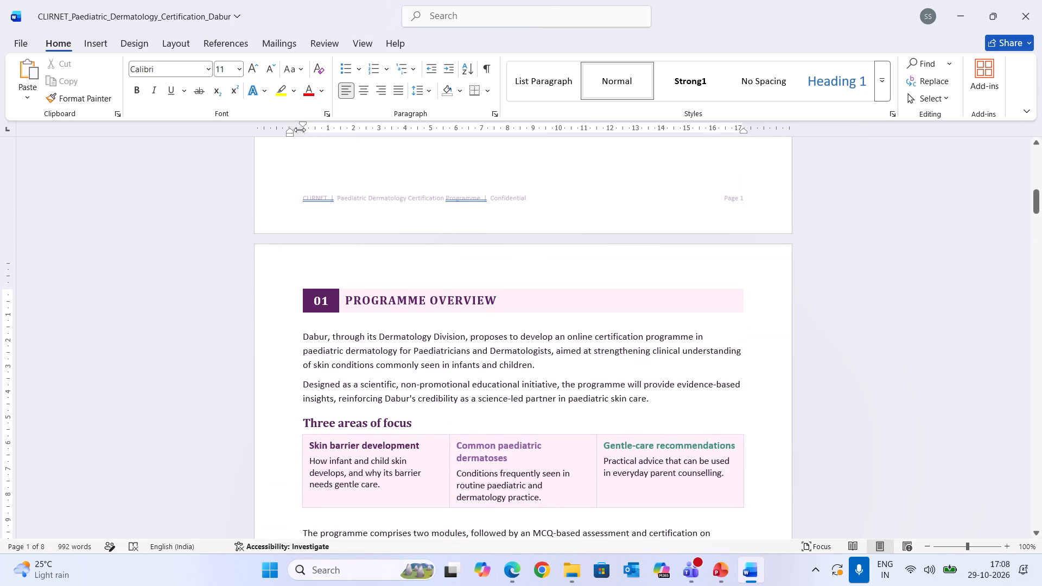
{"action": "left_click_drag", "start_coordinate": [304, 129], "coordinate": [293, 129]}
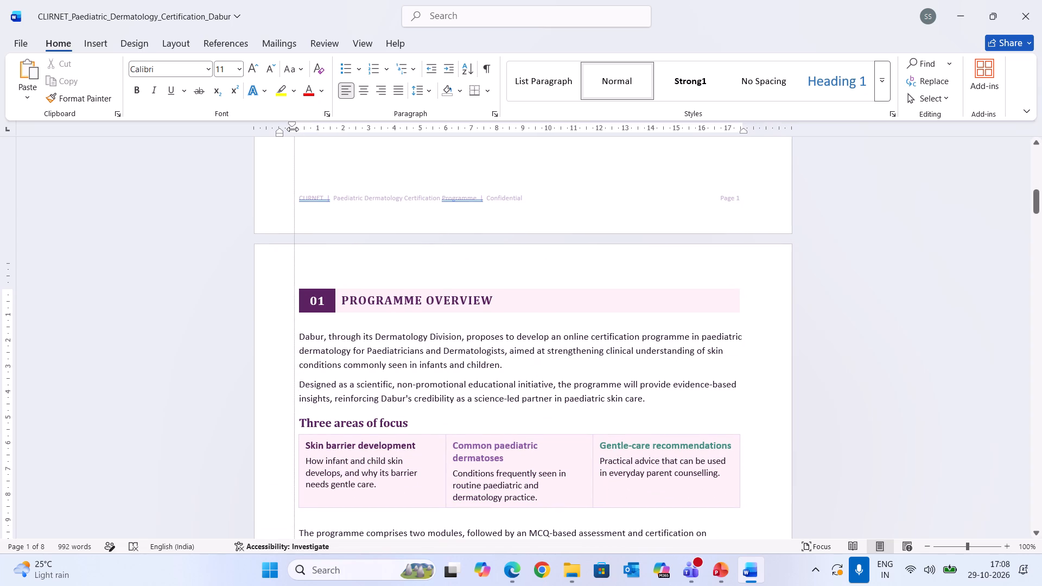
{"action": "left_click_drag", "start_coordinate": [293, 129], "coordinate": [290, 129]}
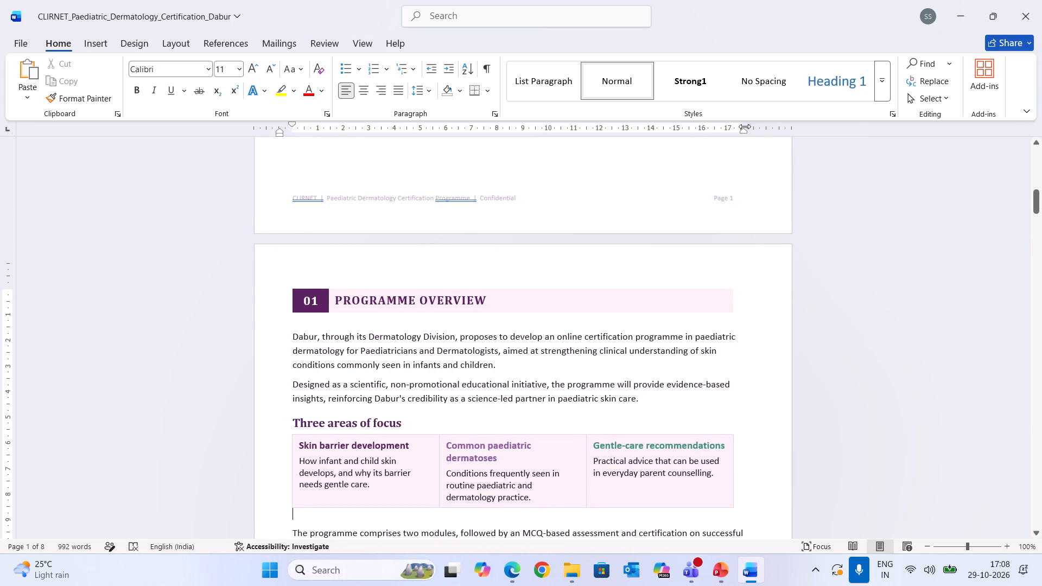
Move the right page margin outward, making the body text area about 18.5 cm wide.
{"action": "left_click_drag", "start_coordinate": [745, 126], "coordinate": [759, 123]}
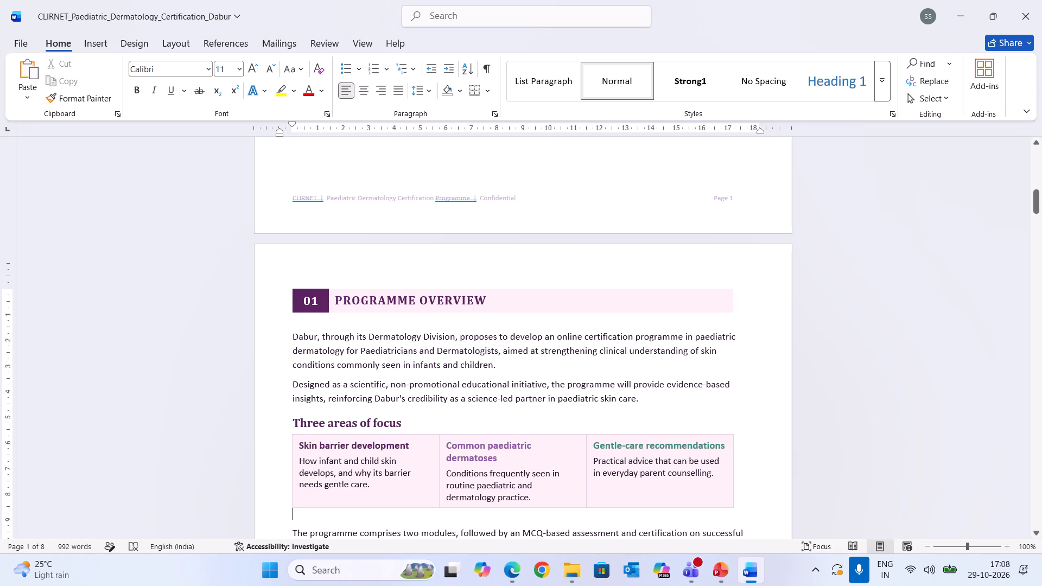
{"action": "left_click", "coordinate": [876, 244]}
{"action": "scroll", "coordinate": [876, 244], "scroll_direction": "down", "scroll_amount": 1}
{"action": "left_click", "coordinate": [826, 335]}
{"action": "scroll", "coordinate": [826, 335], "scroll_direction": "up", "scroll_amount": 1}
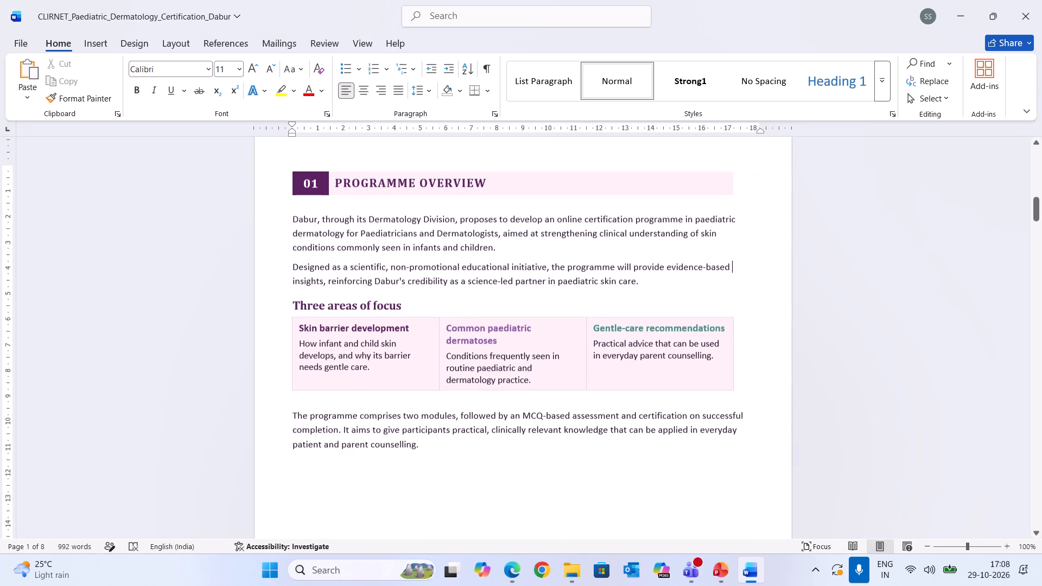
{"action": "scroll", "coordinate": [826, 335], "scroll_direction": "up", "scroll_amount": 1}
{"action": "left_click", "coordinate": [761, 131]}
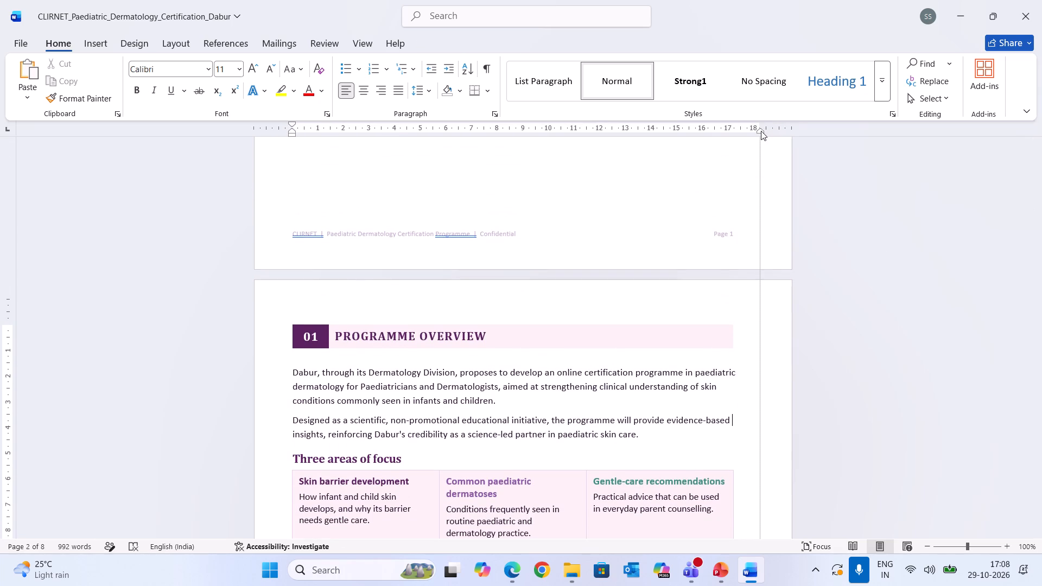
{"action": "left_click", "coordinate": [761, 131]}
{"action": "left_click_drag", "start_coordinate": [755, 131], "coordinate": [764, 130]}
{"action": "left_click_drag", "start_coordinate": [758, 124], "coordinate": [766, 123]}
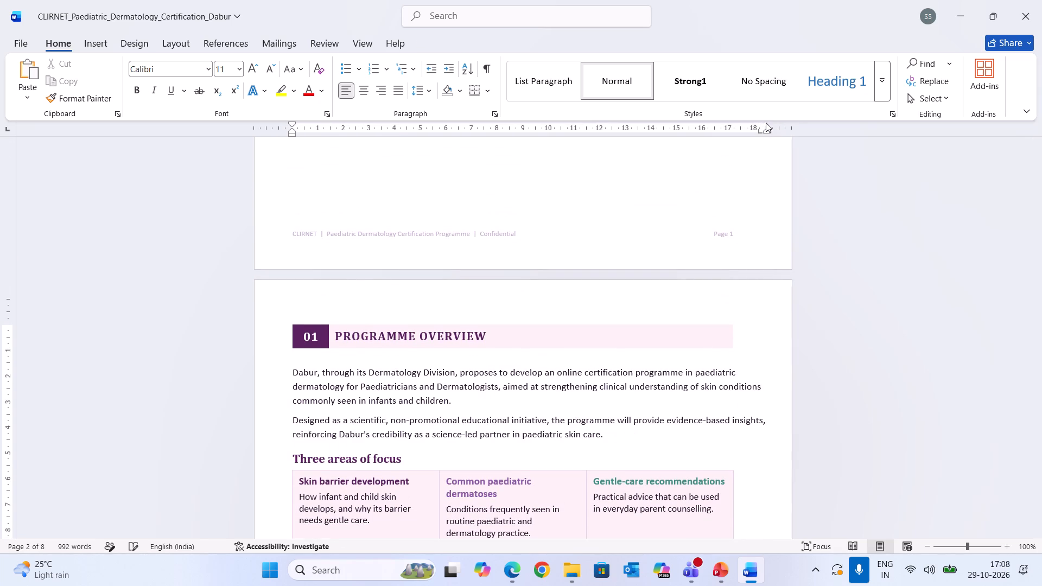
Widen the "01 Programme Overview" heading banner to about 17.8 cm.
{"action": "left_click", "coordinate": [721, 333]}
{"action": "left_click_drag", "start_coordinate": [739, 351], "coordinate": [749, 349]}
{"action": "left_click", "coordinate": [790, 374]}
{"action": "scroll", "coordinate": [790, 374], "scroll_direction": "down", "scroll_amount": 1}
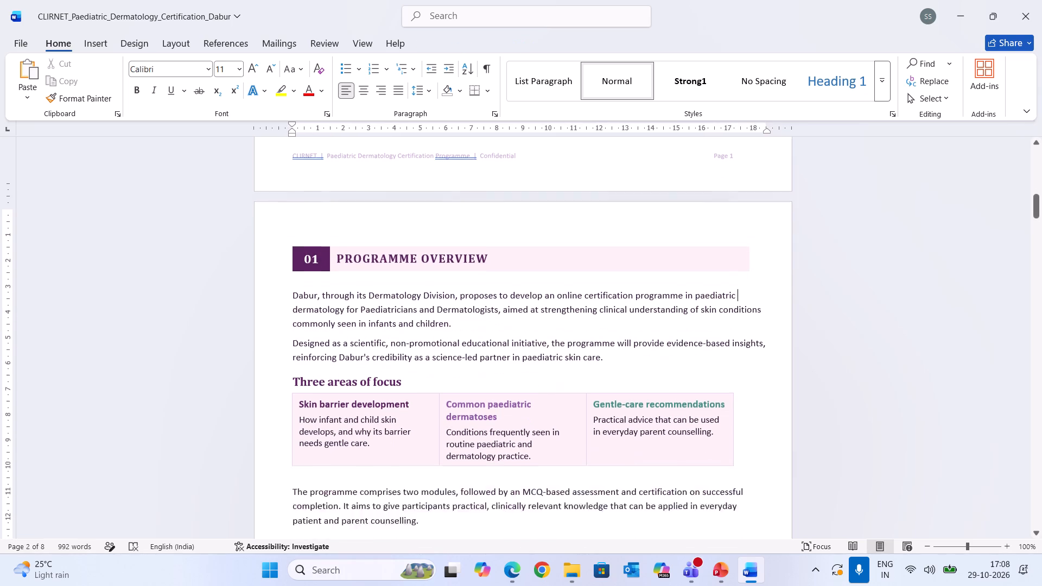
Pull the right indent of the opening Programme Overview paragraph inward to about 18.2 cm.
{"action": "scroll", "coordinate": [790, 374], "scroll_direction": "down", "scroll_amount": 1}
{"action": "left_click_drag", "start_coordinate": [768, 130], "coordinate": [763, 130]}
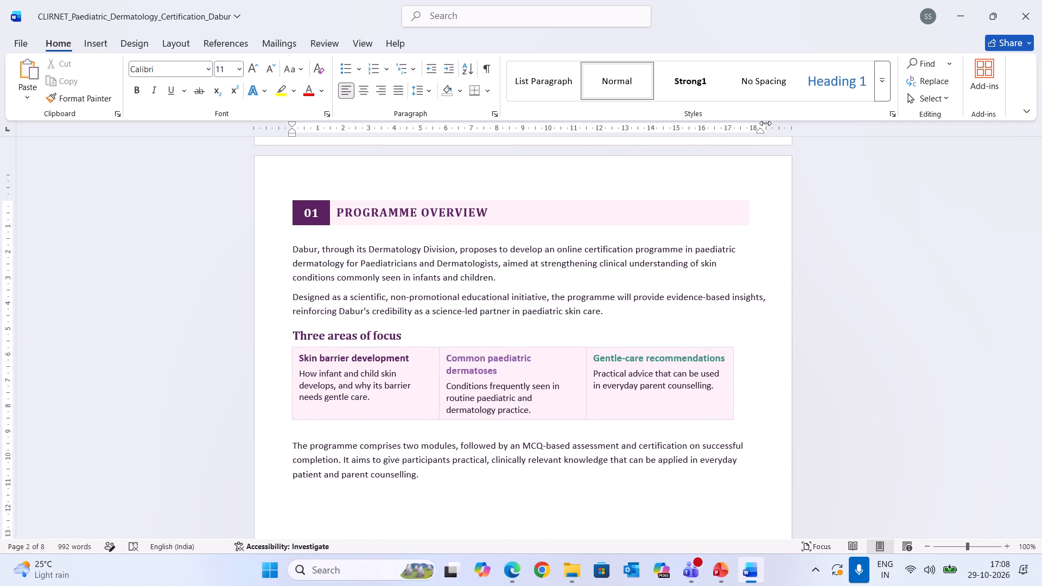
{"action": "left_click", "coordinate": [765, 123]}
Justify the two introductory paragraphs under the Programme Overview heading.
{"action": "left_click_drag", "start_coordinate": [613, 311], "coordinate": [383, 263]}
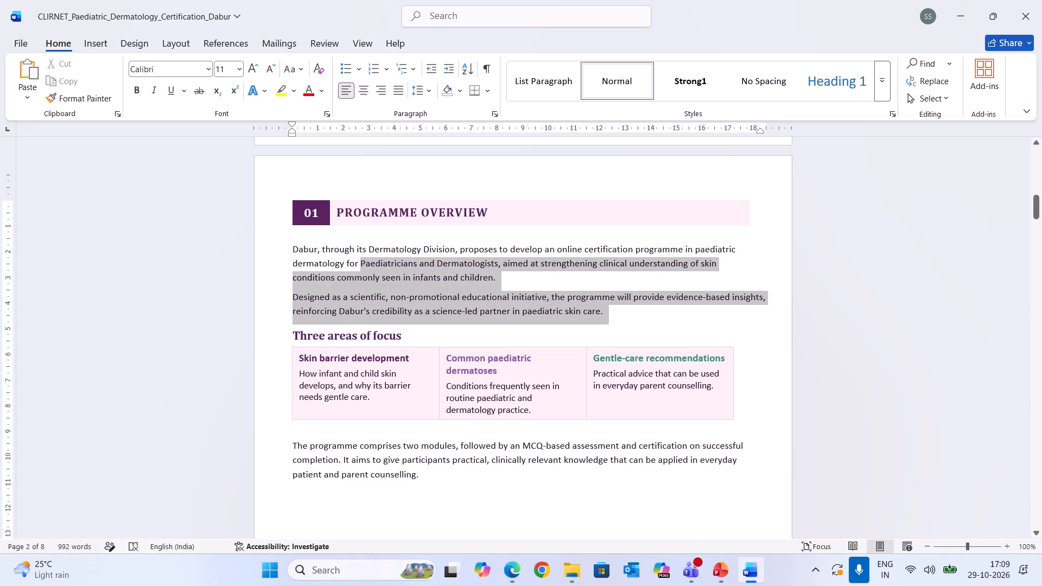
{"action": "left_click_drag", "start_coordinate": [383, 263], "coordinate": [295, 248]}
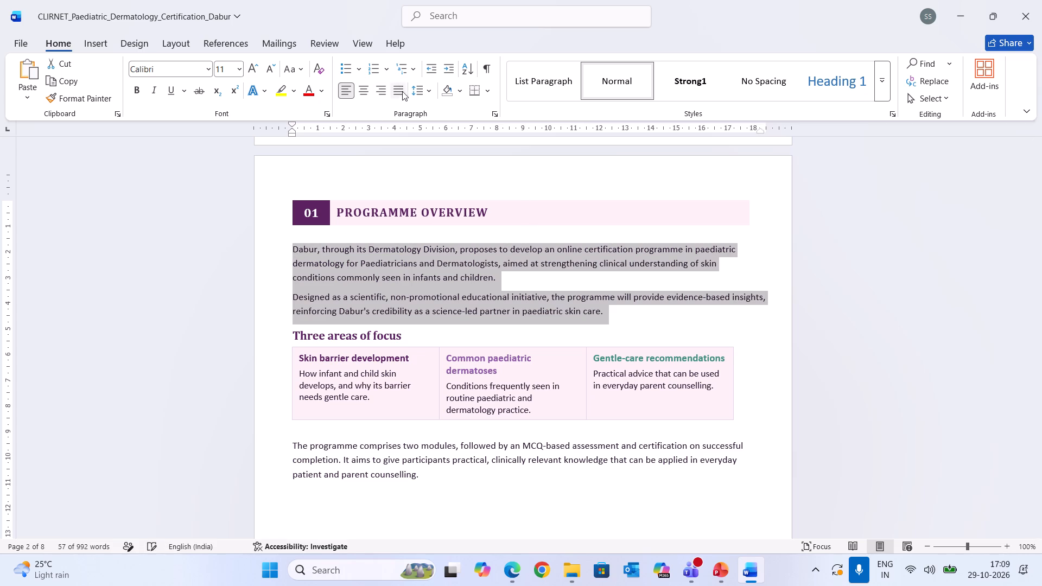
{"action": "left_click", "coordinate": [399, 93]}
{"action": "left_click", "coordinate": [828, 265]}
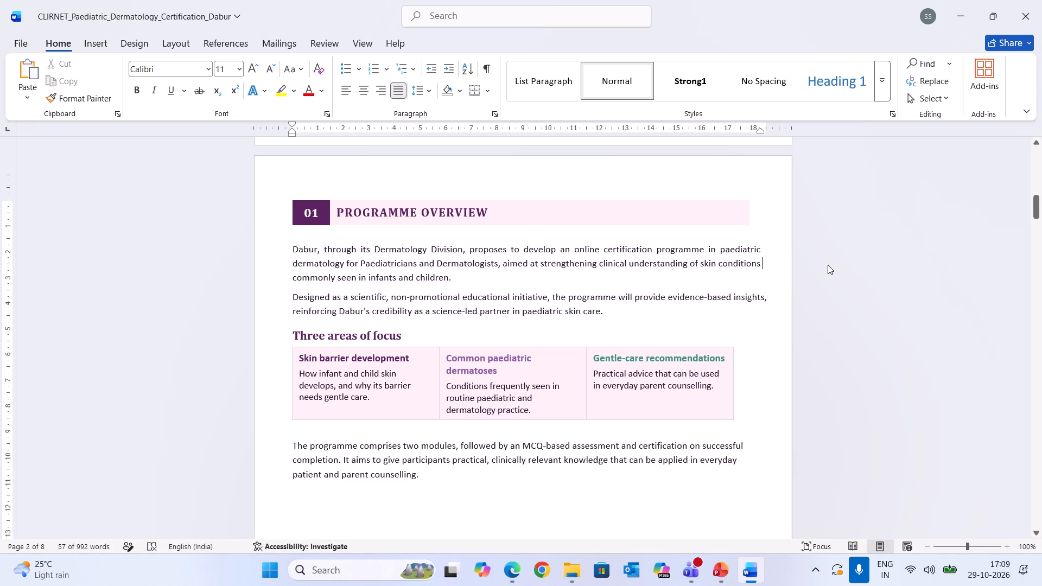
Adjust the width of the "01 Programme Overview" heading banner to about 18 cm, nearly in line with the body text.
{"action": "left_click", "coordinate": [741, 211]}
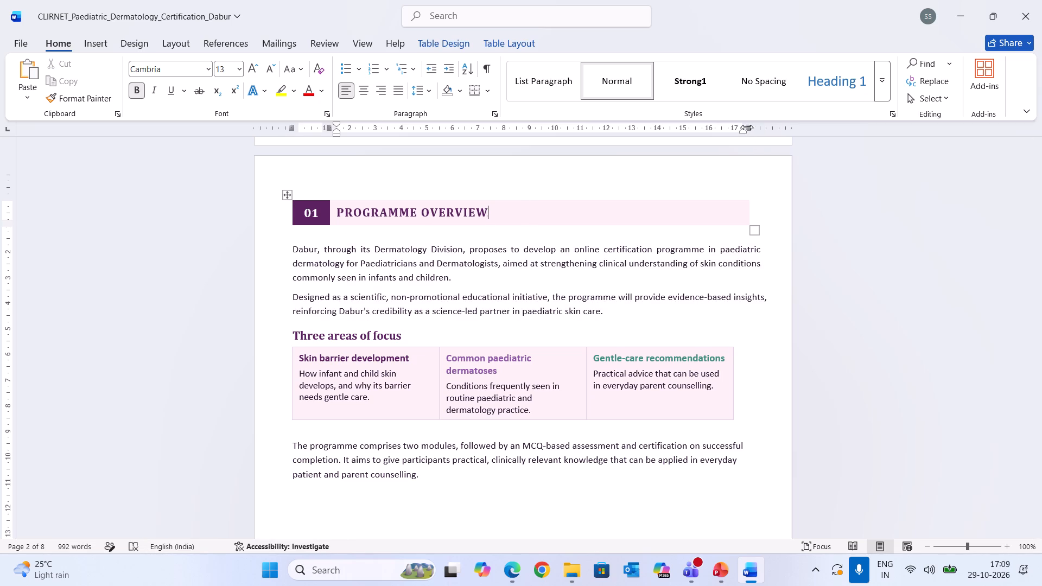
{"action": "left_click_drag", "start_coordinate": [747, 127], "coordinate": [760, 127]}
{"action": "left_click_drag", "start_coordinate": [760, 127], "coordinate": [760, 127]}
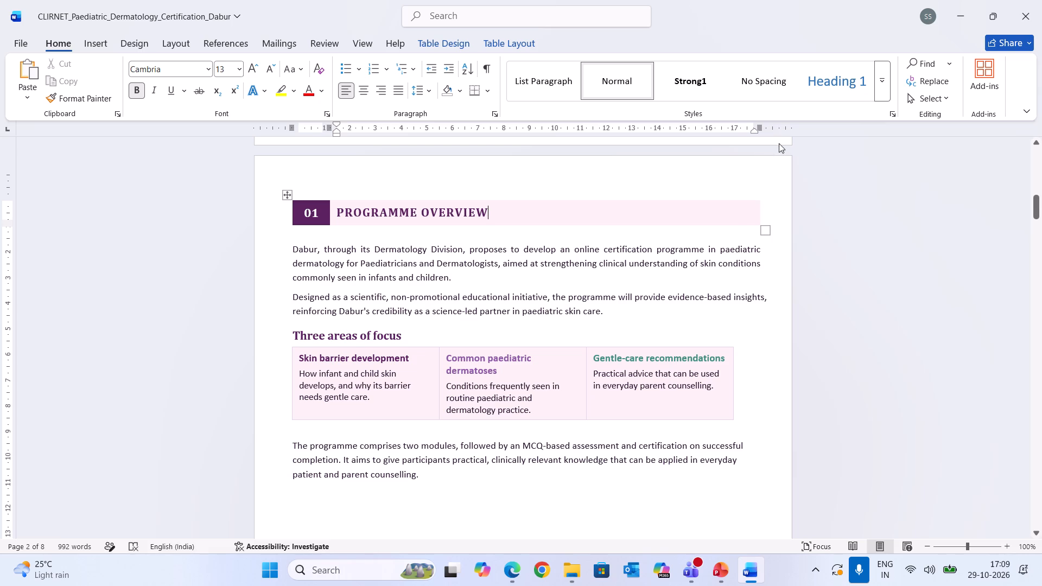
{"action": "left_click", "coordinate": [757, 132]}
{"action": "left_click_drag", "start_coordinate": [754, 132], "coordinate": [749, 132]}
{"action": "left_click_drag", "start_coordinate": [754, 126], "coordinate": [751, 126]}
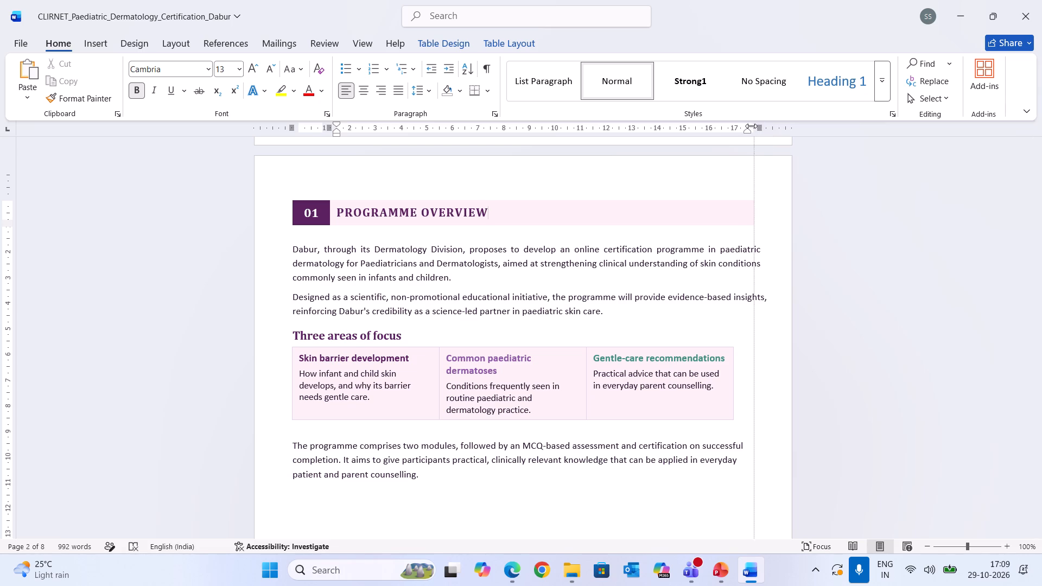
{"action": "left_click_drag", "start_coordinate": [751, 126], "coordinate": [749, 126]}
{"action": "left_click_drag", "start_coordinate": [734, 129], "coordinate": [739, 131]}
{"action": "left_click", "coordinate": [747, 215]}
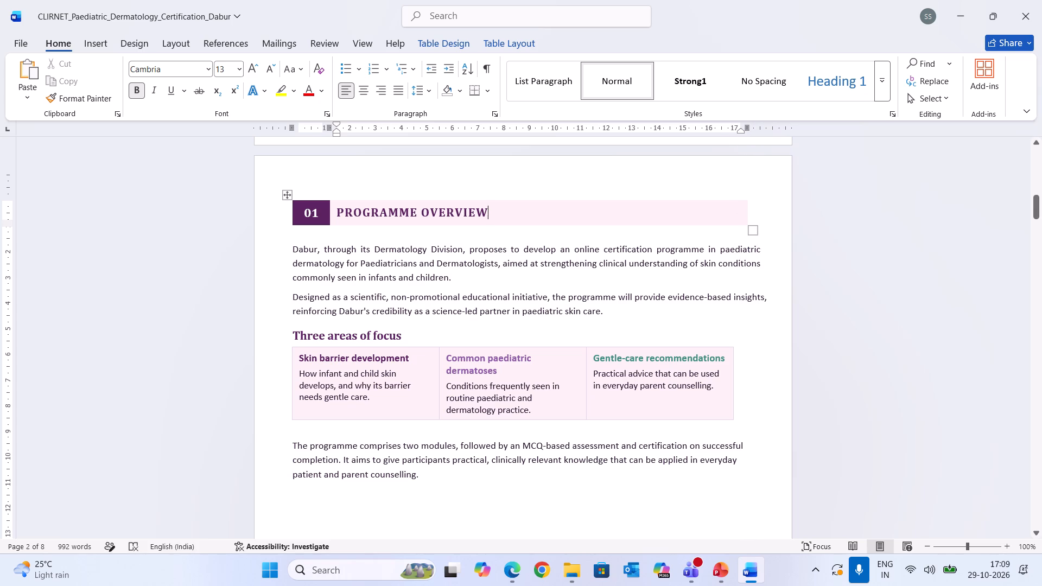
{"action": "left_click_drag", "start_coordinate": [747, 215], "coordinate": [757, 214]}
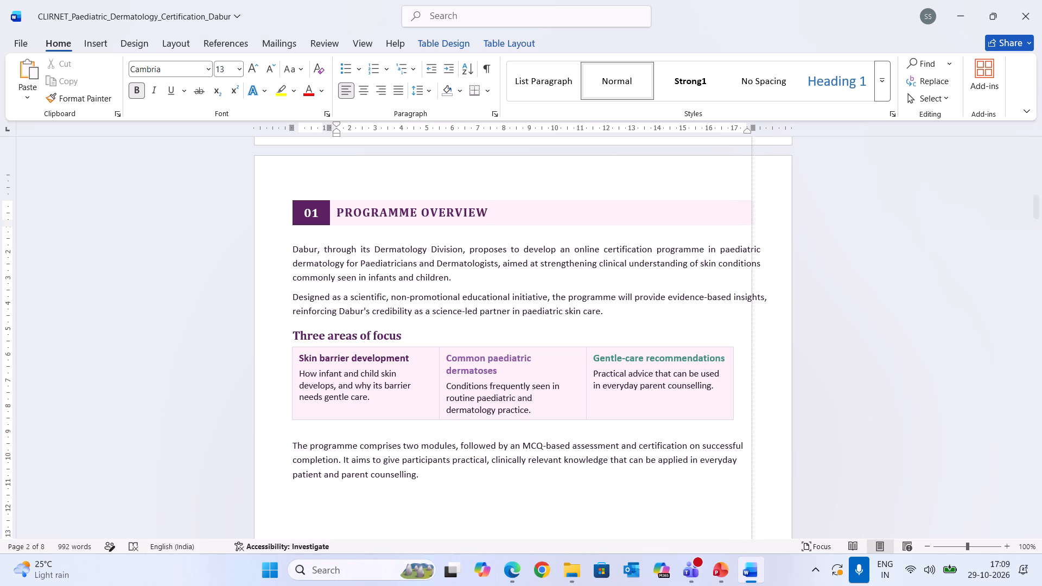
{"action": "left_click_drag", "start_coordinate": [757, 214], "coordinate": [756, 214]}
{"action": "left_click", "coordinate": [817, 293]}
Set the two introductory Programme Overview paragraphs in Aptos at size 10.
{"action": "left_click_drag", "start_coordinate": [615, 313], "coordinate": [332, 262]}
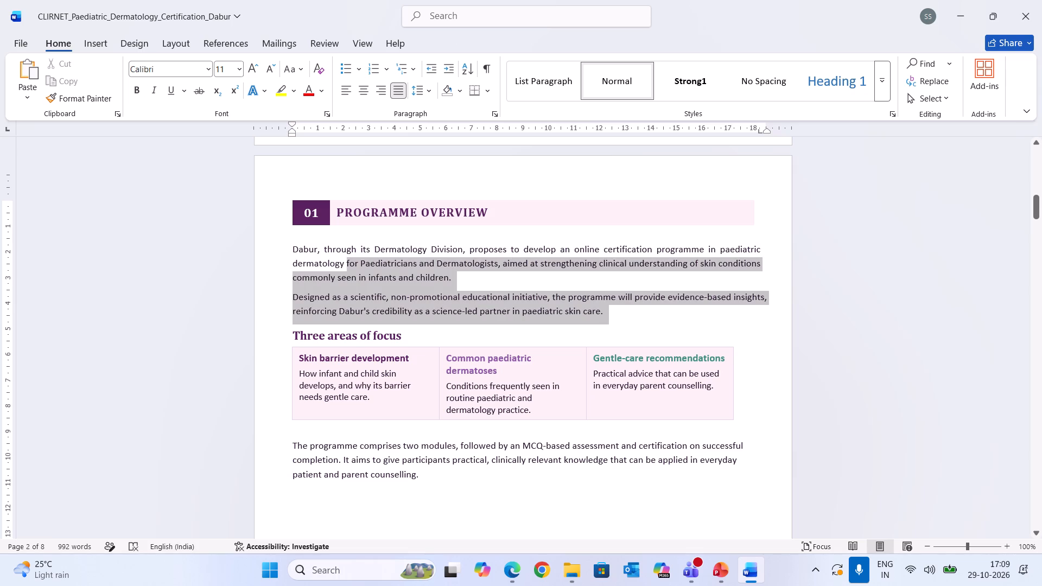
{"action": "left_click_drag", "start_coordinate": [332, 262], "coordinate": [309, 251]}
{"action": "left_click", "coordinate": [186, 72]}
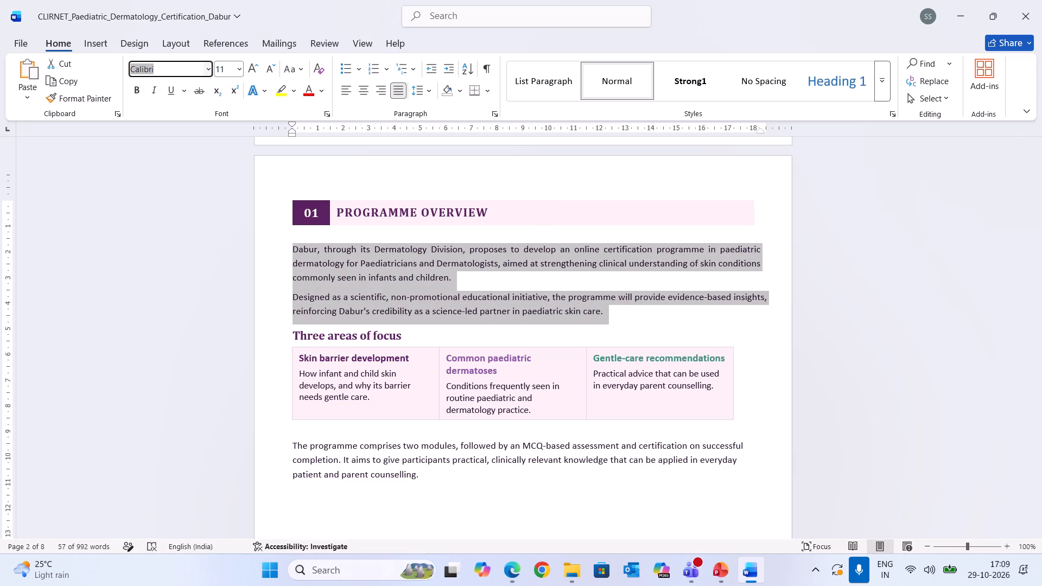
{"action": "type", "text": "aptos"}
{"action": "key", "text": "Return"}
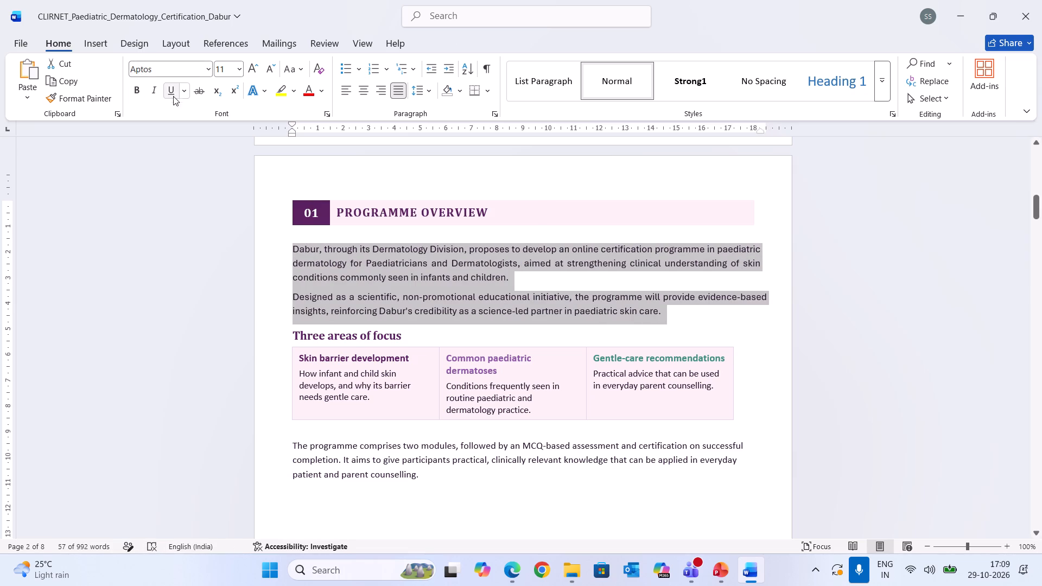
{"action": "left_click", "coordinate": [238, 68]}
{"action": "left_click", "coordinate": [223, 118]}
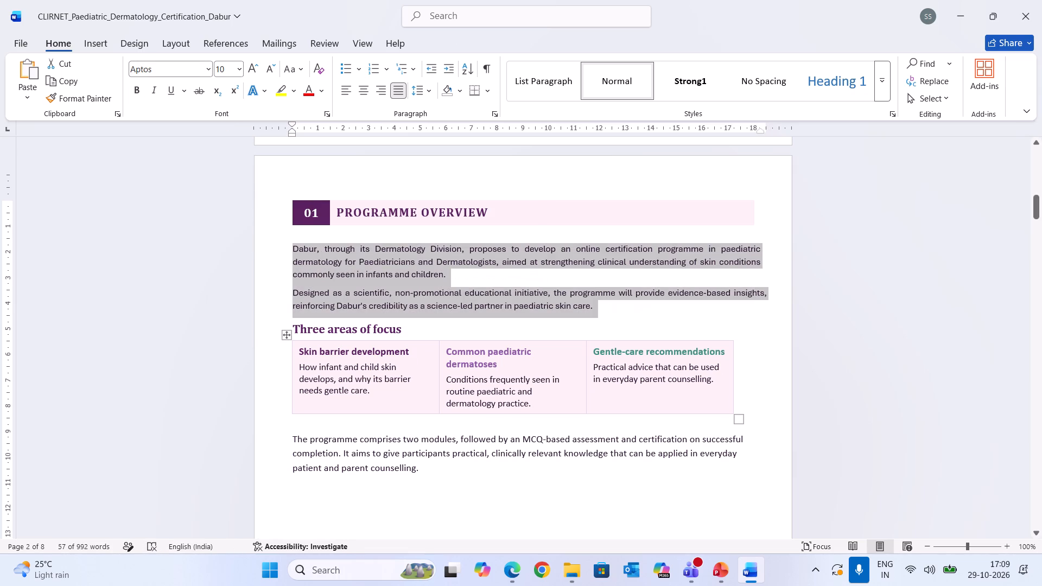
Select the "Programme Overview" heading text in the section banner.
{"action": "left_click", "coordinate": [557, 383]}
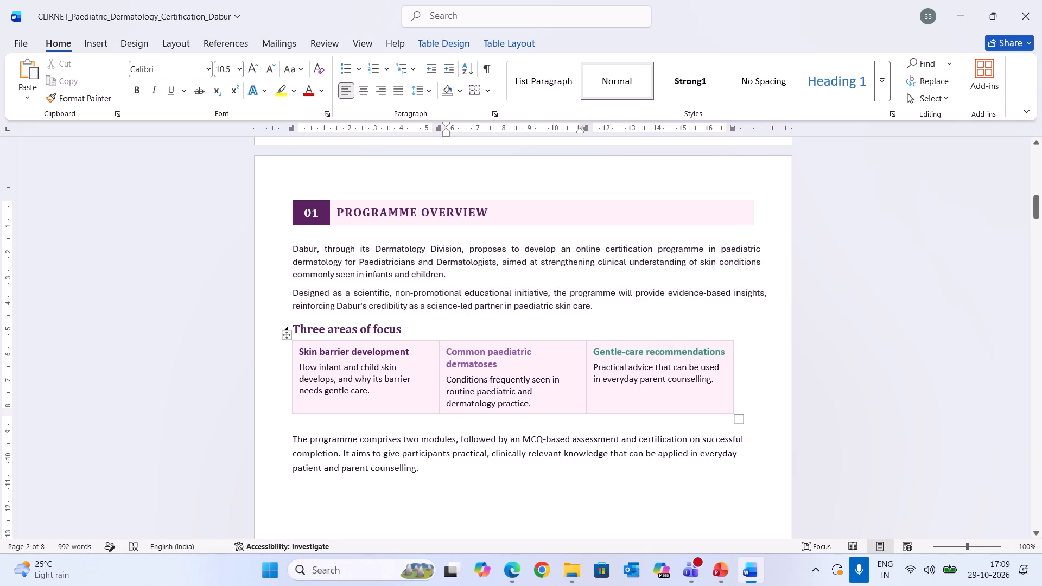
{"action": "left_click", "coordinate": [427, 380]}
{"action": "scroll", "coordinate": [471, 265], "scroll_direction": "up", "scroll_amount": 1}
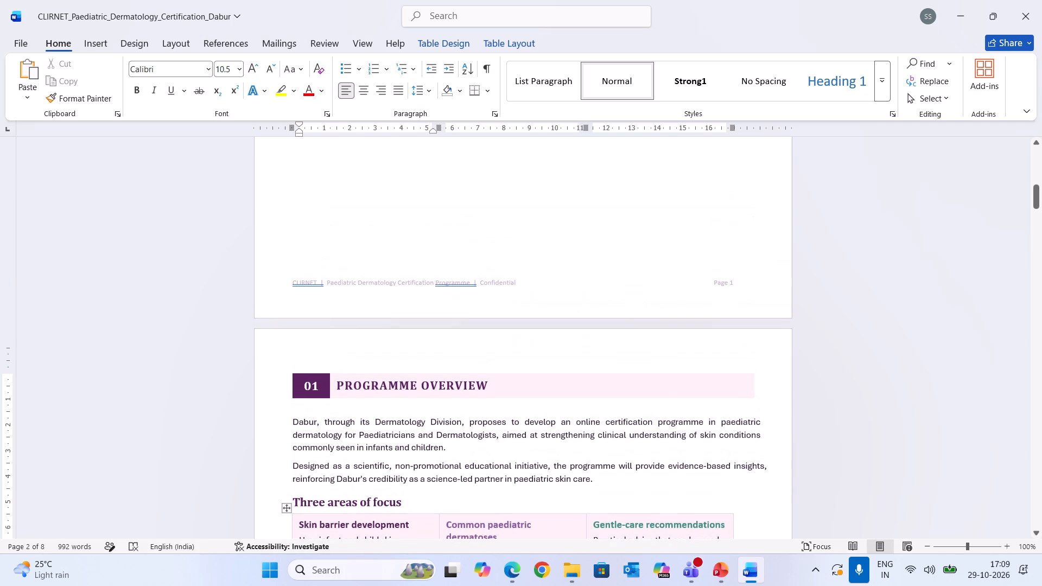
{"action": "left_click", "coordinate": [494, 377]}
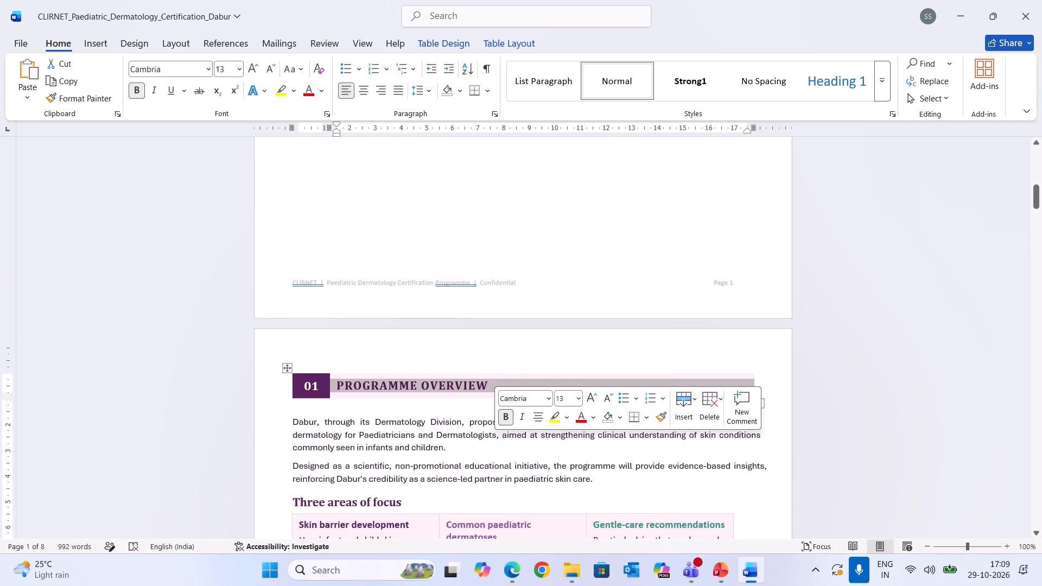
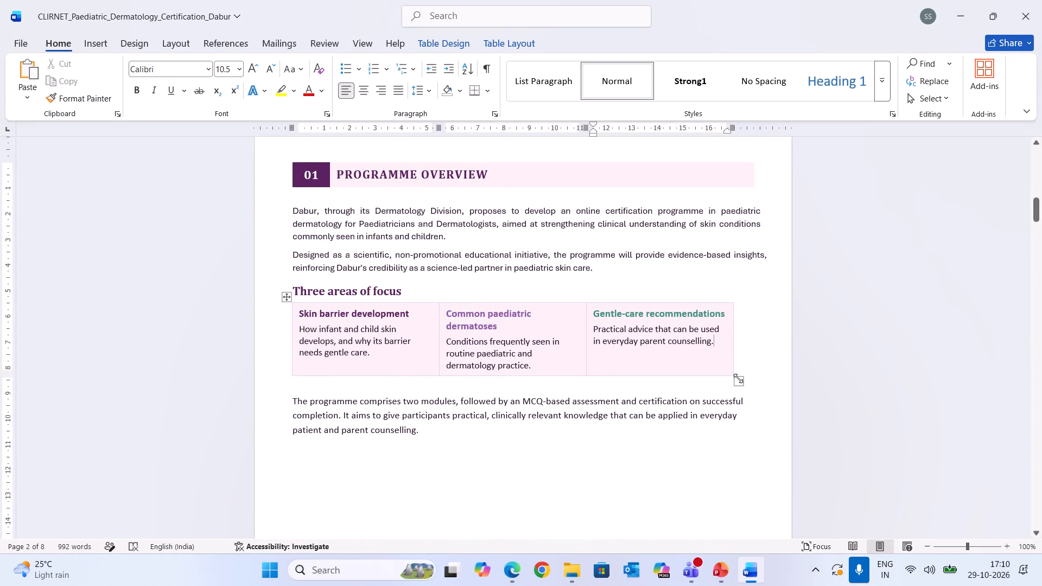
Widen the three-column focus areas table to about 18 cm, nearly in line with the section banner.
{"action": "left_click_drag", "start_coordinate": [738, 378], "coordinate": [756, 375]}
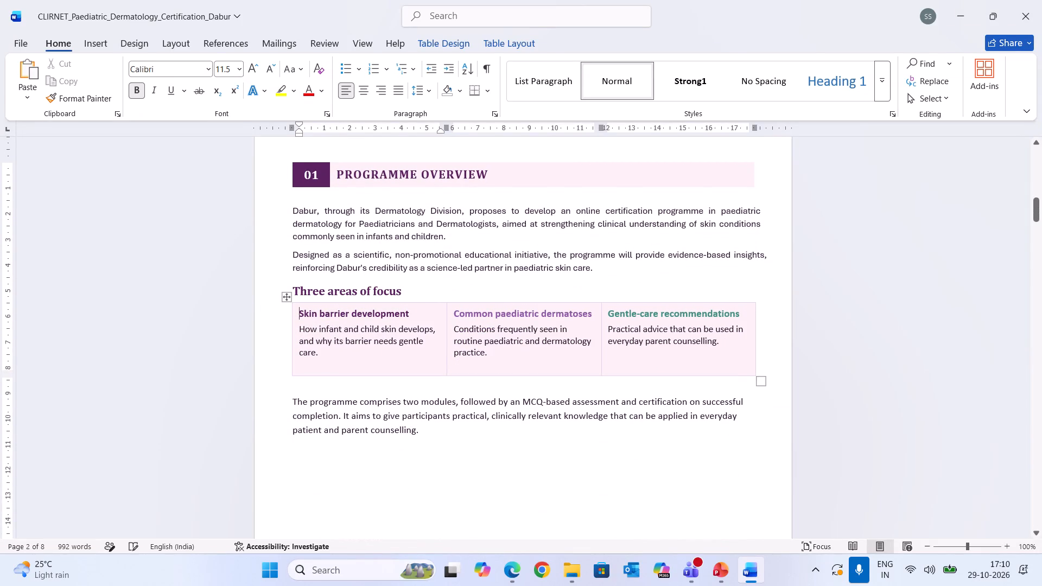
Set the "Three areas of focus" subheading in Aptos at size 10.
{"action": "left_click", "coordinate": [418, 287]}
{"action": "left_click_drag", "start_coordinate": [418, 287], "coordinate": [298, 295]}
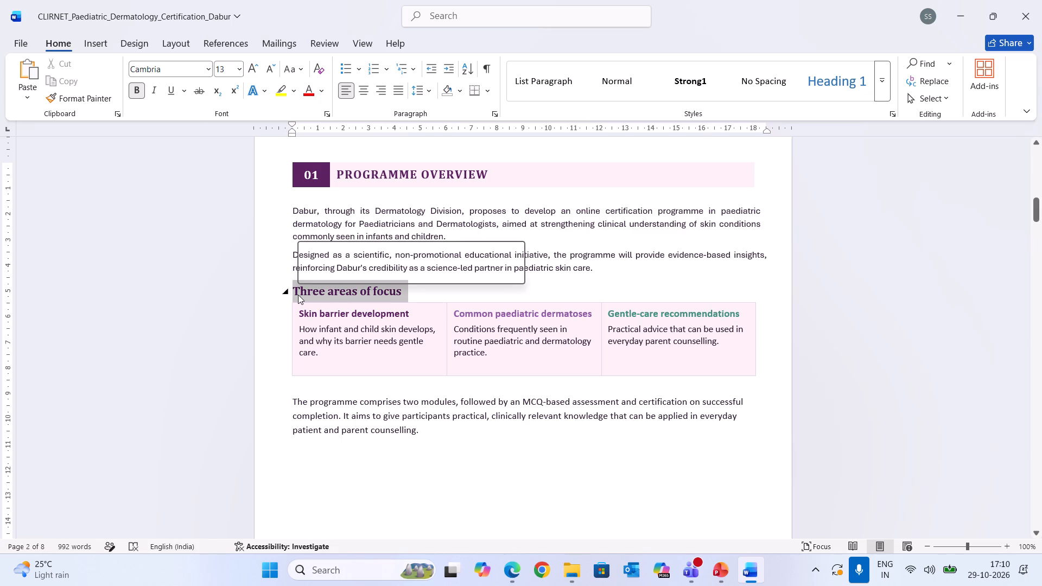
{"action": "left_click", "coordinate": [186, 65]}
{"action": "key", "text": "c"}
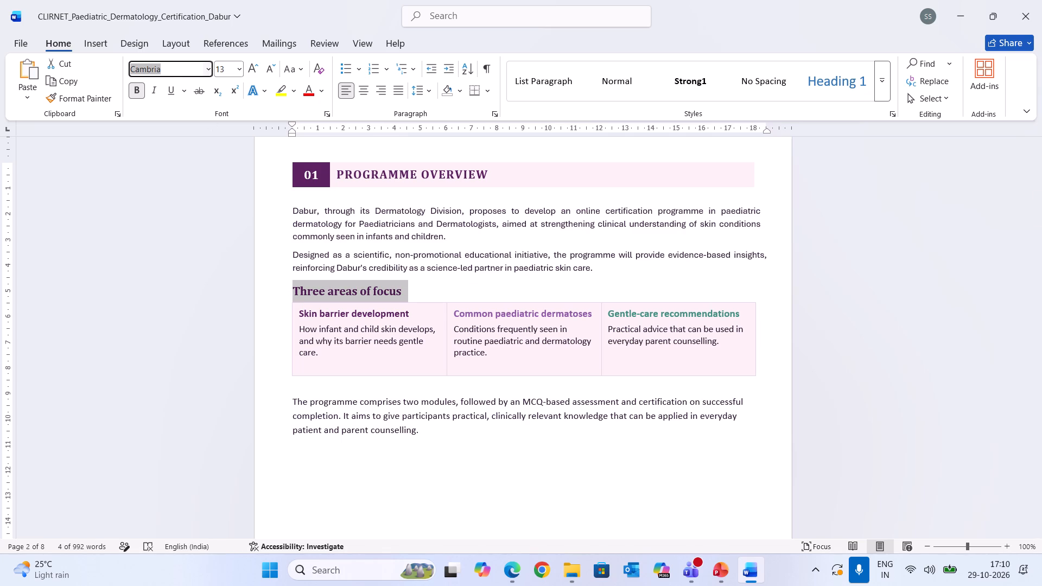
{"action": "key", "text": "BackSpace"}
{"action": "key", "text": "BackSpace"}
{"action": "type", "text": "aptos"}
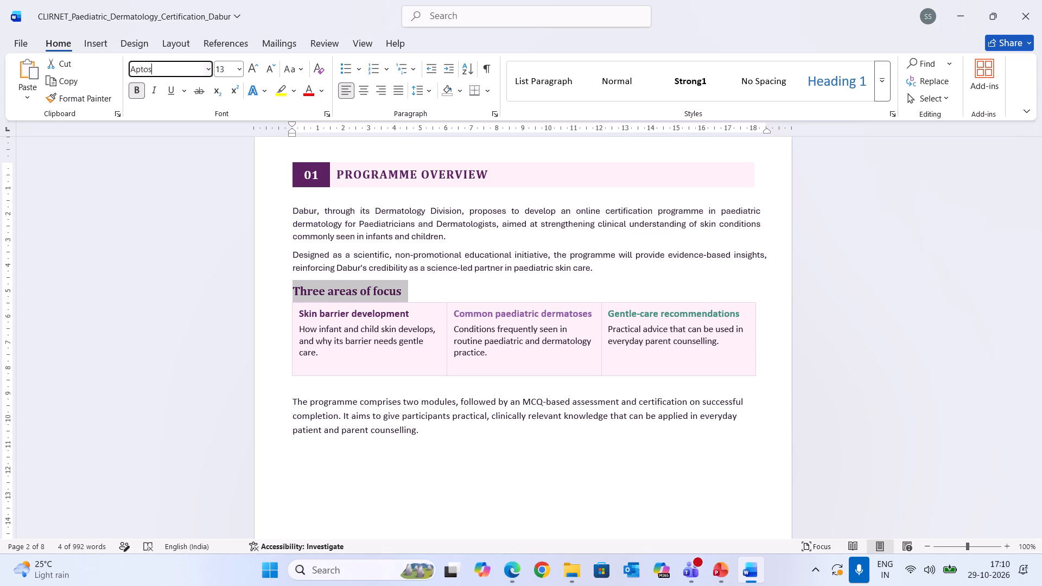
{"action": "key", "text": "Return"}
{"action": "left_click", "coordinate": [269, 71]}
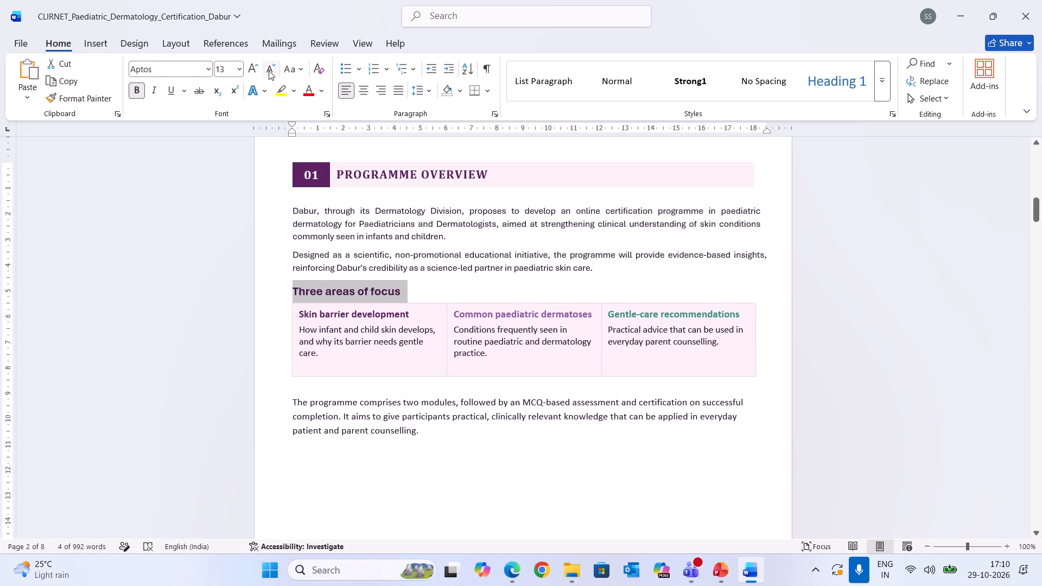
{"action": "left_click", "coordinate": [269, 71]}
{"action": "left_click", "coordinate": [269, 71]}
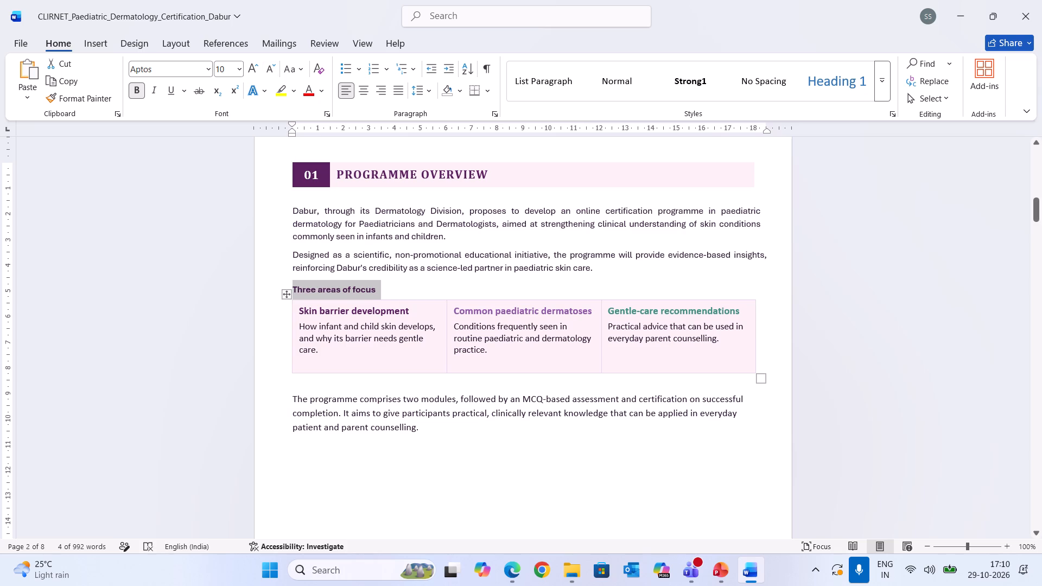
Set all text in the three-column focus areas table in Aptos at size 10.
{"action": "left_click", "coordinate": [370, 365]}
{"action": "left_click_drag", "start_coordinate": [300, 307], "coordinate": [367, 332]}
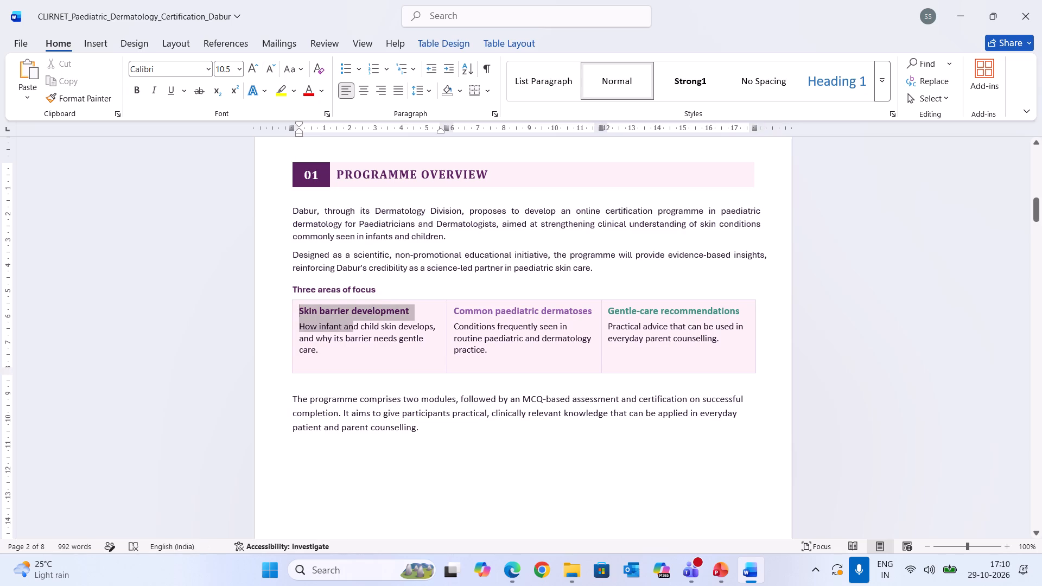
{"action": "left_click_drag", "start_coordinate": [367, 332], "coordinate": [715, 328]}
{"action": "left_click", "coordinate": [177, 67]}
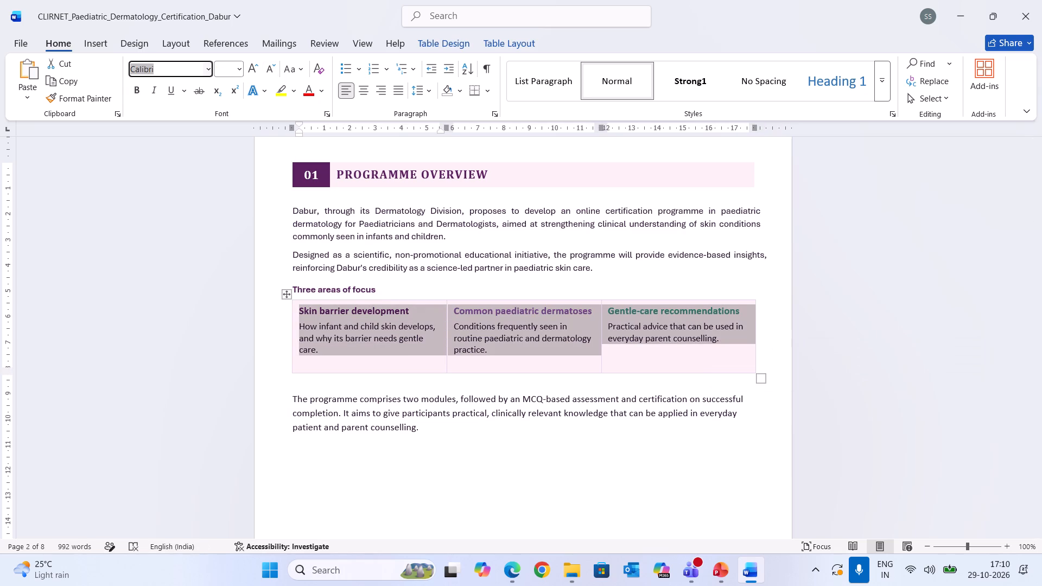
{"action": "type", "text": "aptos"}
{"action": "key", "text": "Return"}
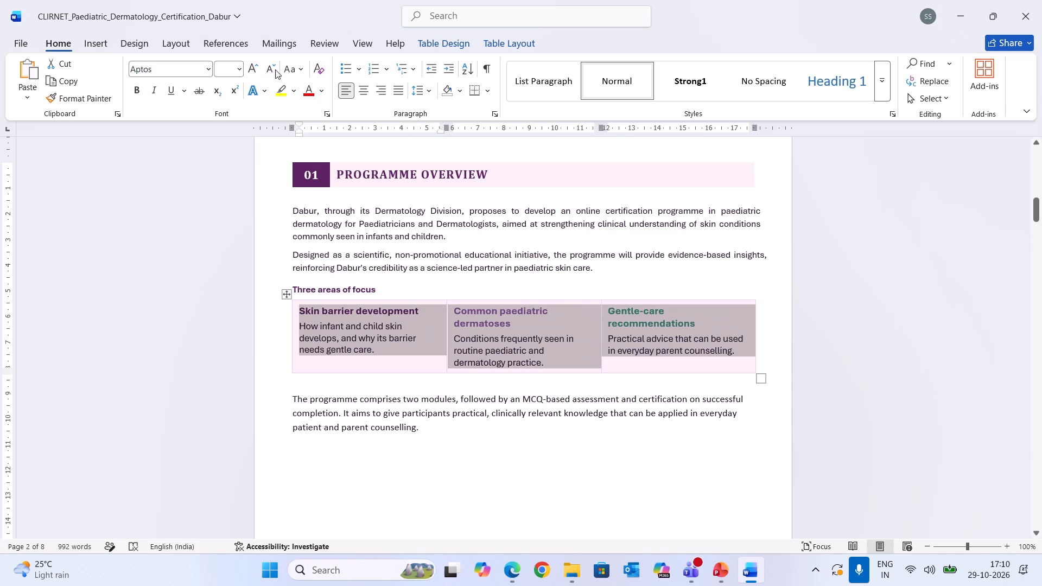
{"action": "left_click", "coordinate": [237, 67]}
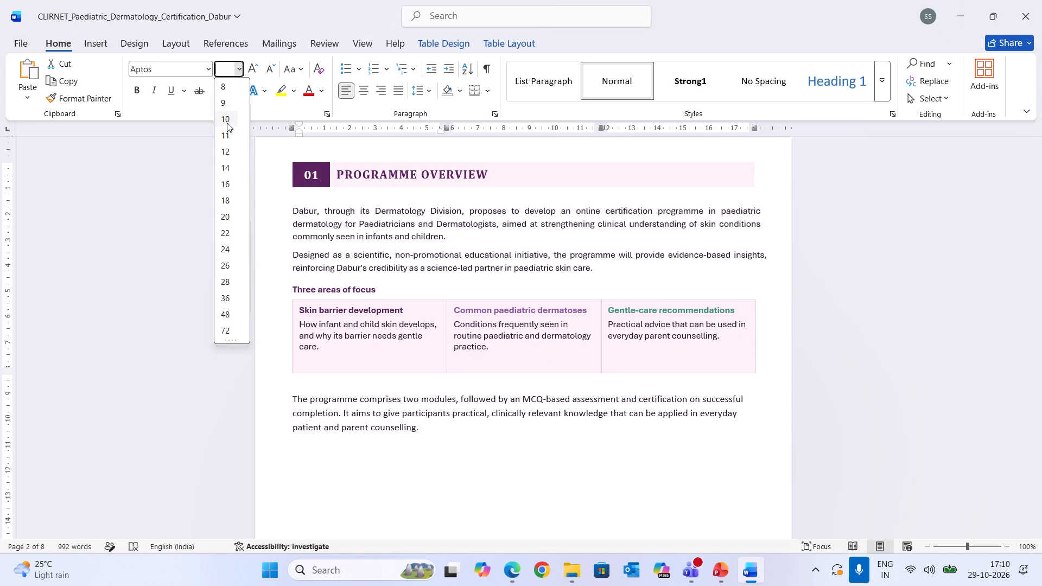
{"action": "left_click", "coordinate": [227, 123]}
Change the font colour of the two introductory Programme Overview paragraphs to black.
{"action": "left_click", "coordinate": [488, 271]}
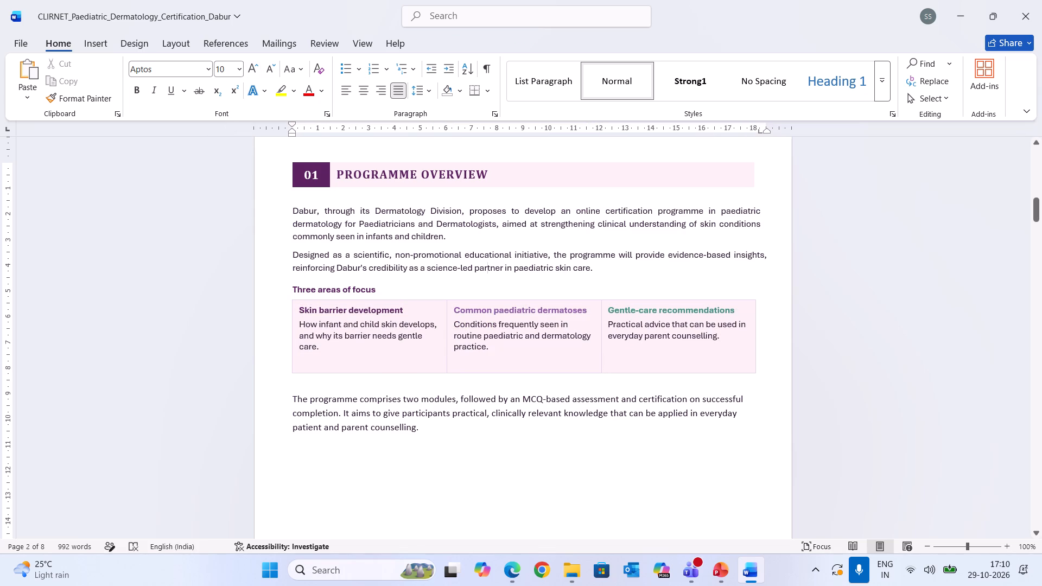
{"action": "left_click_drag", "start_coordinate": [592, 267], "coordinate": [289, 216]}
{"action": "left_click", "coordinate": [323, 87]}
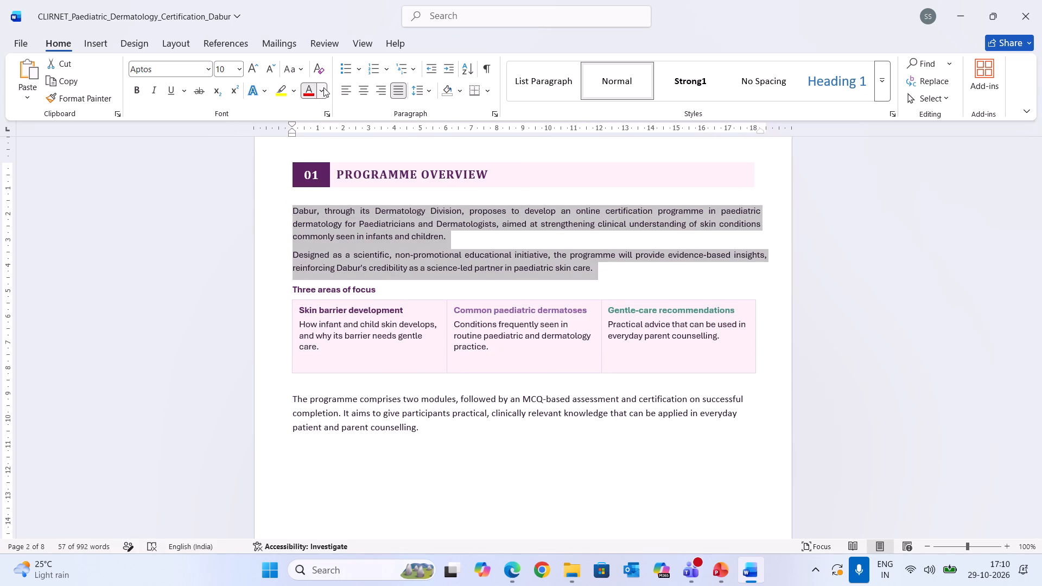
{"action": "left_click", "coordinate": [333, 135]}
Colour the description text in all three cells of the focus areas table black, leaving out the cell titles.
{"action": "left_click", "coordinate": [453, 333]}
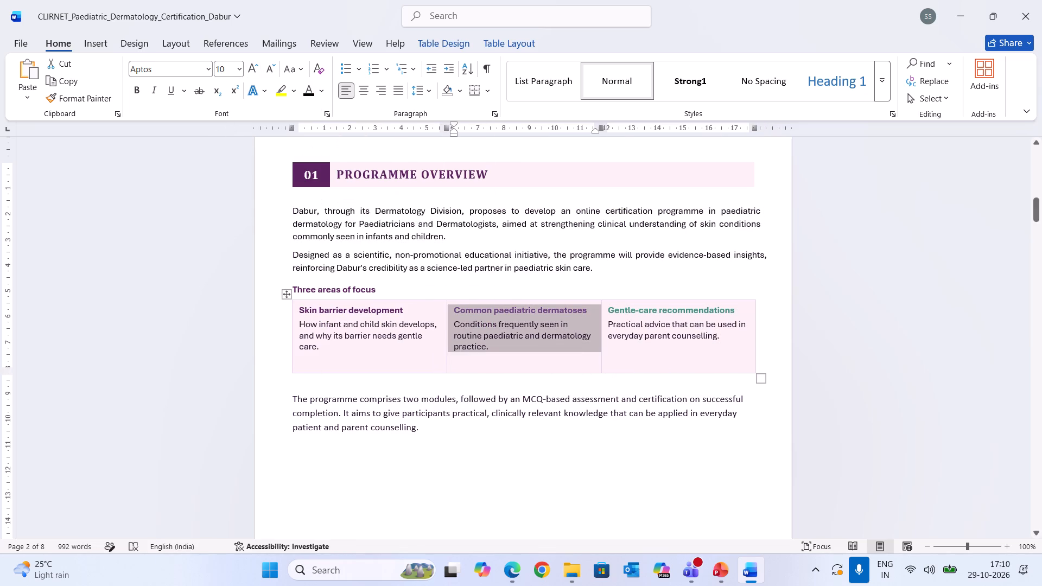
{"action": "left_click", "coordinate": [330, 332]}
{"action": "left_click_drag", "start_coordinate": [299, 326], "coordinate": [313, 349]}
{"action": "left_click", "coordinate": [309, 89]}
{"action": "left_click", "coordinate": [496, 347]}
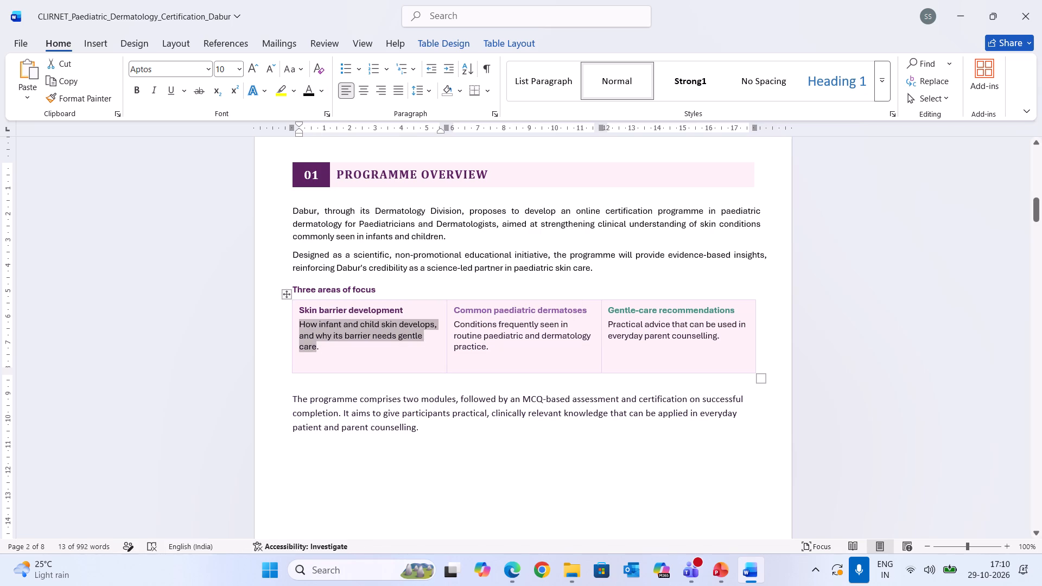
{"action": "left_click_drag", "start_coordinate": [496, 347], "coordinate": [454, 326]}
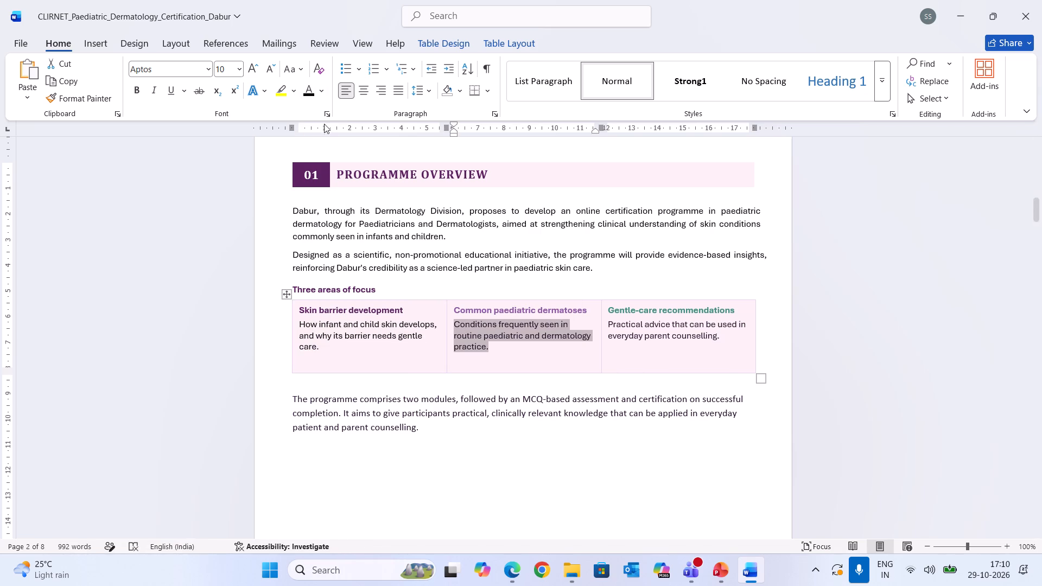
{"action": "left_click", "coordinate": [308, 93]}
{"action": "left_click", "coordinate": [729, 340]}
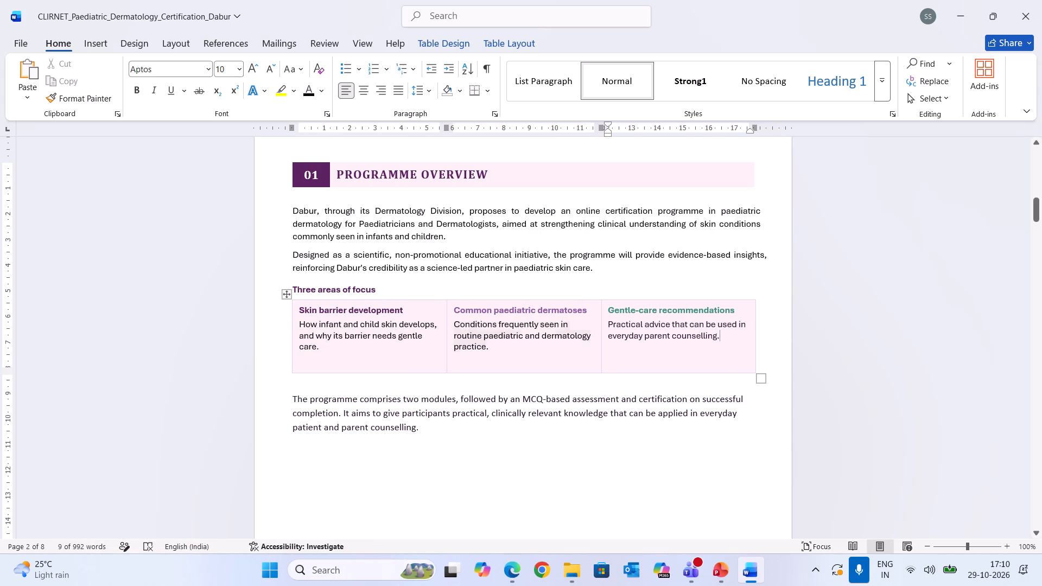
{"action": "left_click_drag", "start_coordinate": [729, 340], "coordinate": [602, 327]}
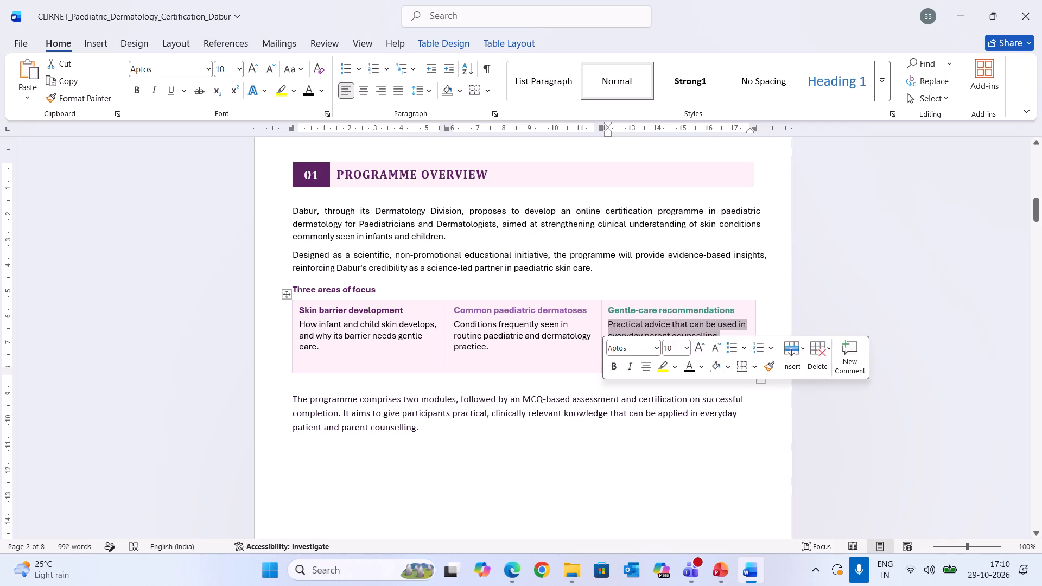
{"action": "left_click", "coordinate": [308, 92]}
Format the closing Programme Overview paragraph about the two modules as justified black Aptos, one font size smaller.
{"action": "left_click", "coordinate": [465, 399]}
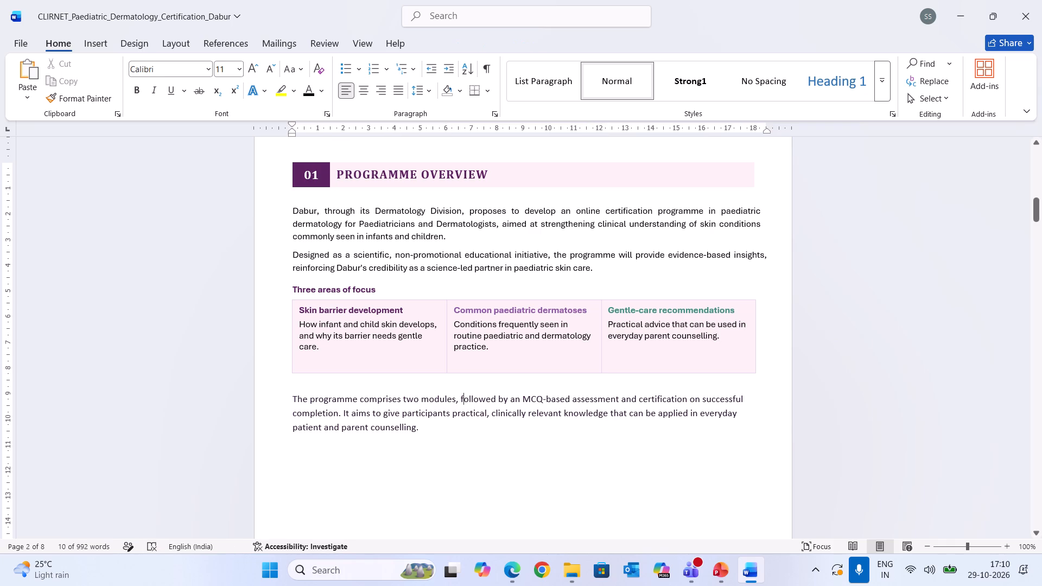
{"action": "left_click_drag", "start_coordinate": [443, 434], "coordinate": [288, 404]}
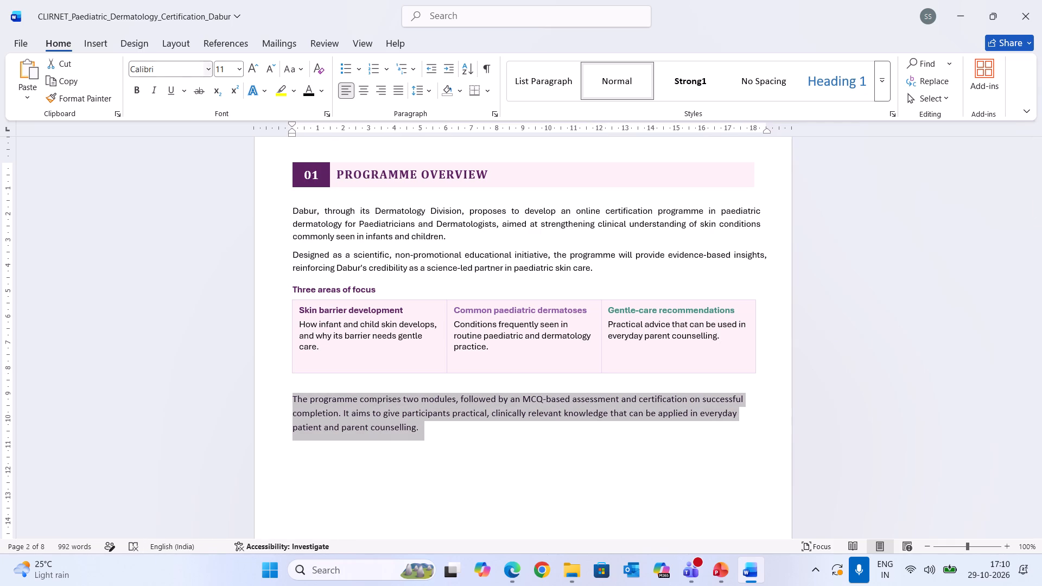
{"action": "left_click", "coordinate": [183, 62]}
{"action": "left_click", "coordinate": [180, 67]}
{"action": "type", "text": "aptos"}
{"action": "key", "text": "Return"}
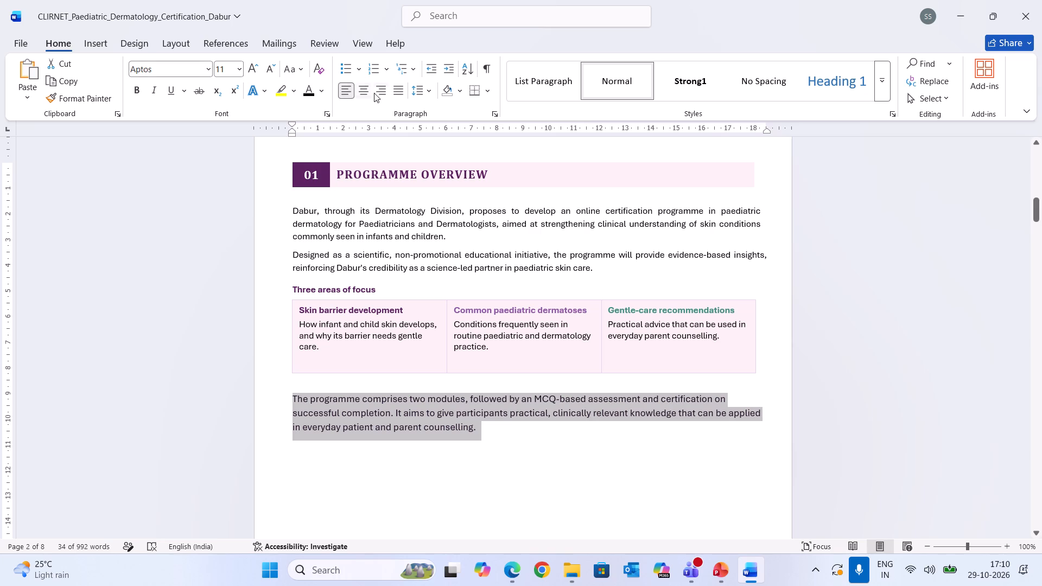
{"action": "left_click", "coordinate": [395, 91]}
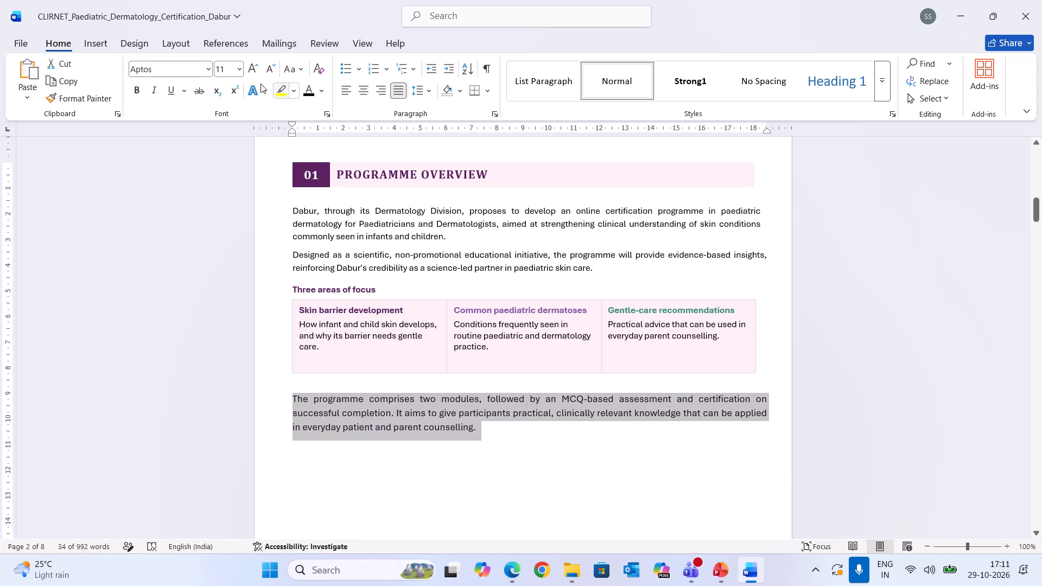
{"action": "left_click", "coordinate": [309, 90]}
{"action": "left_click", "coordinate": [271, 70]}
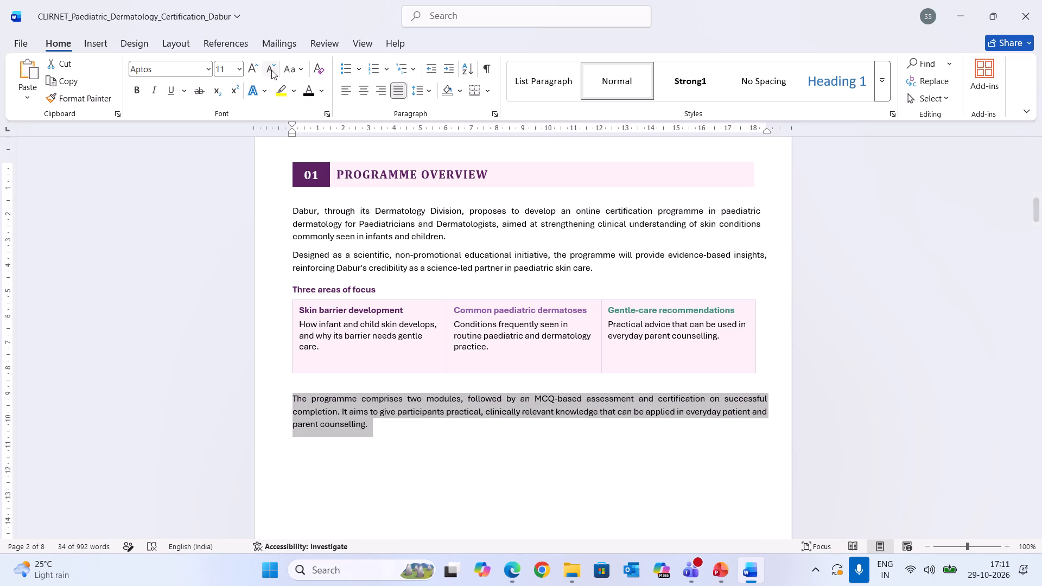
{"action": "left_click", "coordinate": [496, 458]}
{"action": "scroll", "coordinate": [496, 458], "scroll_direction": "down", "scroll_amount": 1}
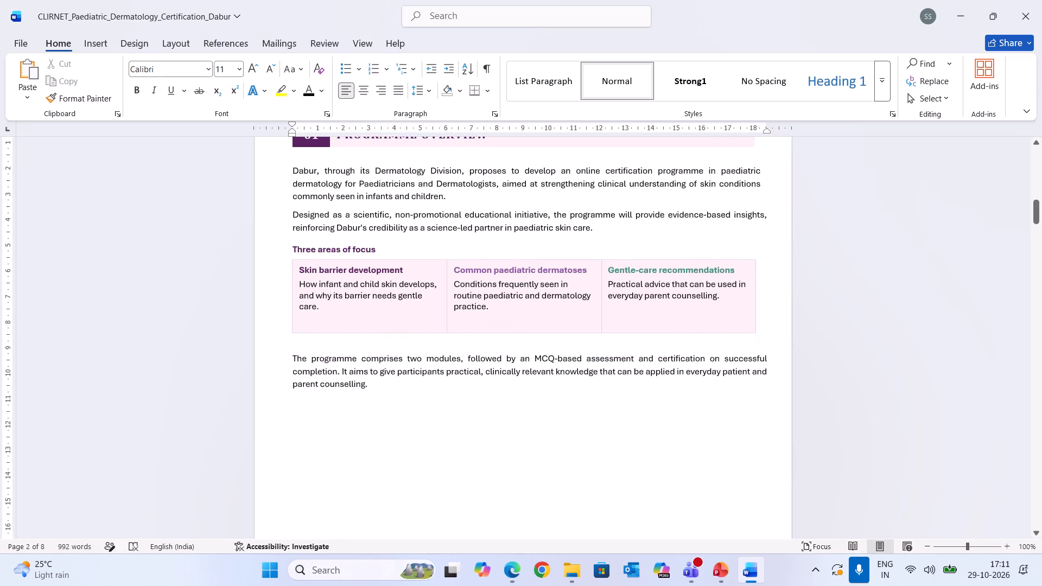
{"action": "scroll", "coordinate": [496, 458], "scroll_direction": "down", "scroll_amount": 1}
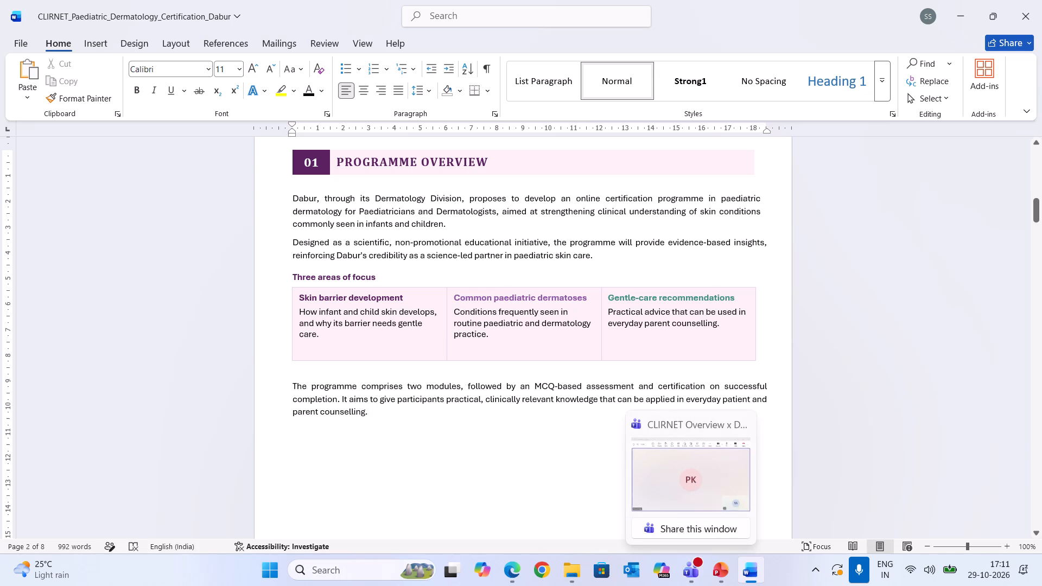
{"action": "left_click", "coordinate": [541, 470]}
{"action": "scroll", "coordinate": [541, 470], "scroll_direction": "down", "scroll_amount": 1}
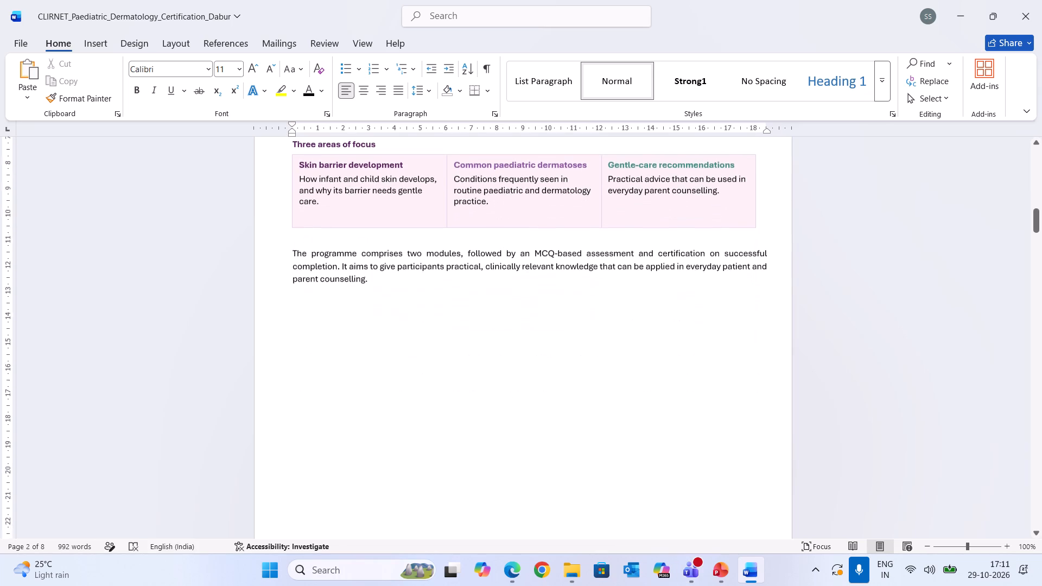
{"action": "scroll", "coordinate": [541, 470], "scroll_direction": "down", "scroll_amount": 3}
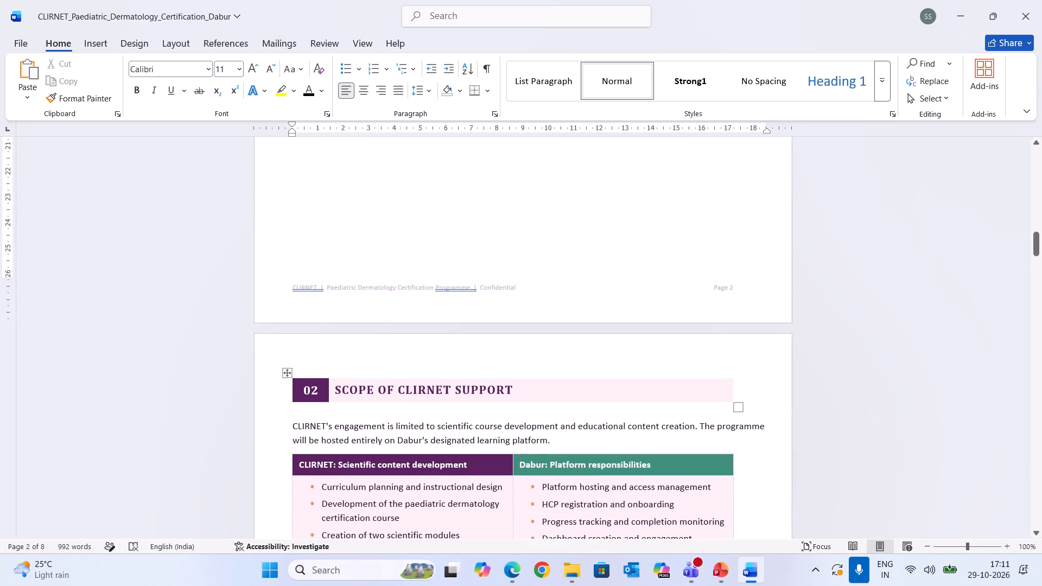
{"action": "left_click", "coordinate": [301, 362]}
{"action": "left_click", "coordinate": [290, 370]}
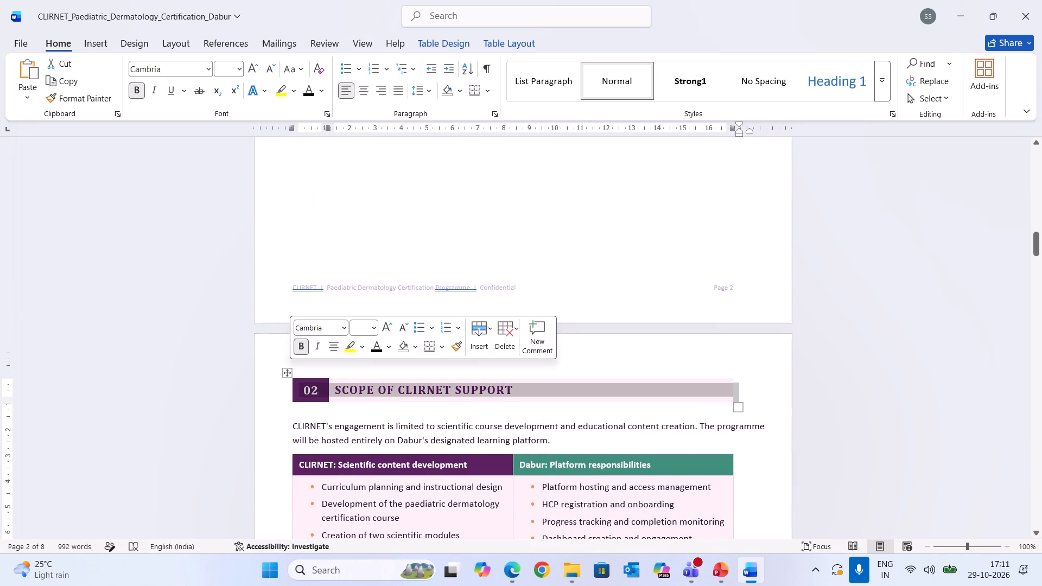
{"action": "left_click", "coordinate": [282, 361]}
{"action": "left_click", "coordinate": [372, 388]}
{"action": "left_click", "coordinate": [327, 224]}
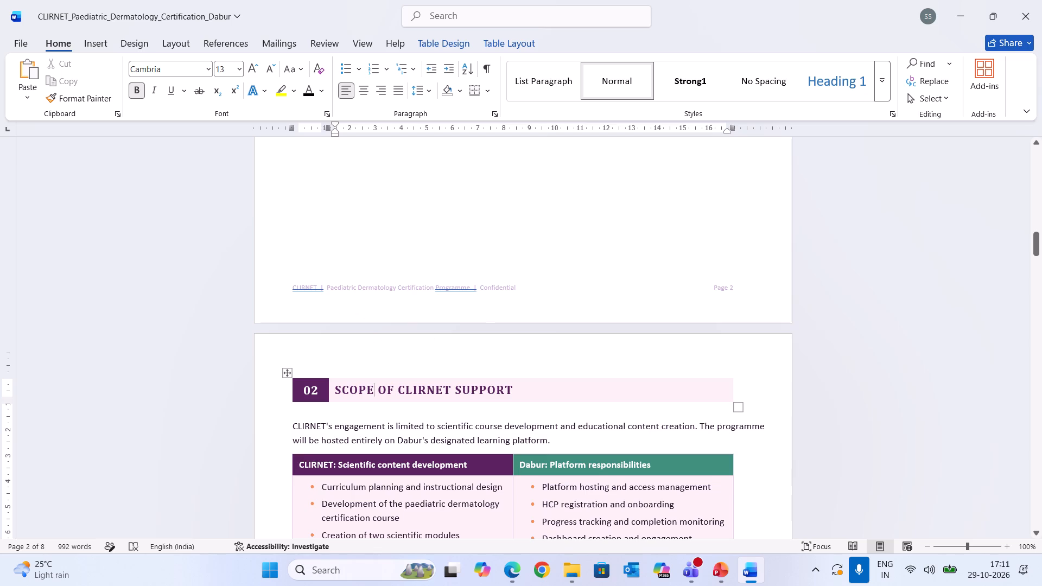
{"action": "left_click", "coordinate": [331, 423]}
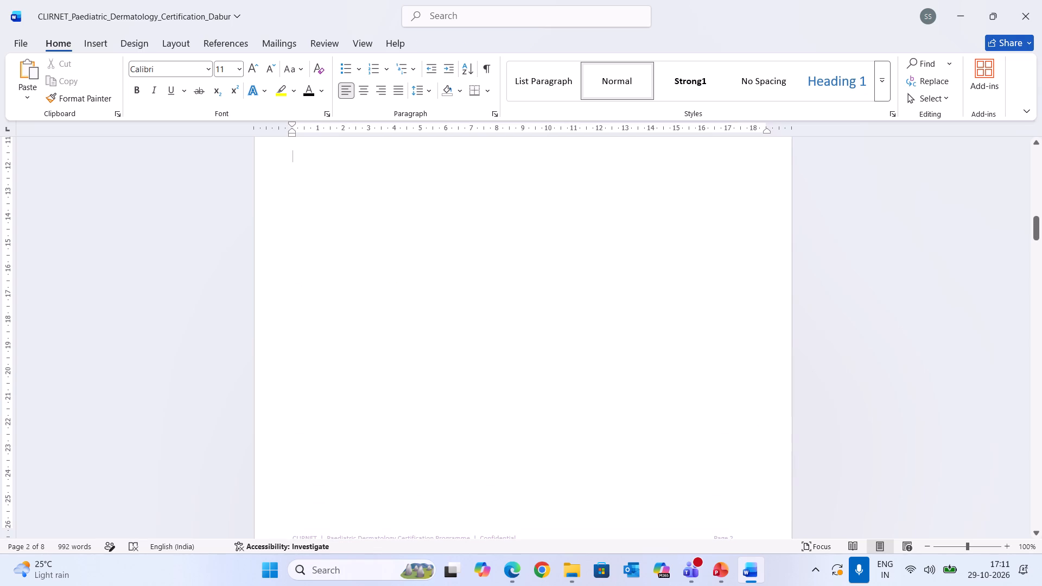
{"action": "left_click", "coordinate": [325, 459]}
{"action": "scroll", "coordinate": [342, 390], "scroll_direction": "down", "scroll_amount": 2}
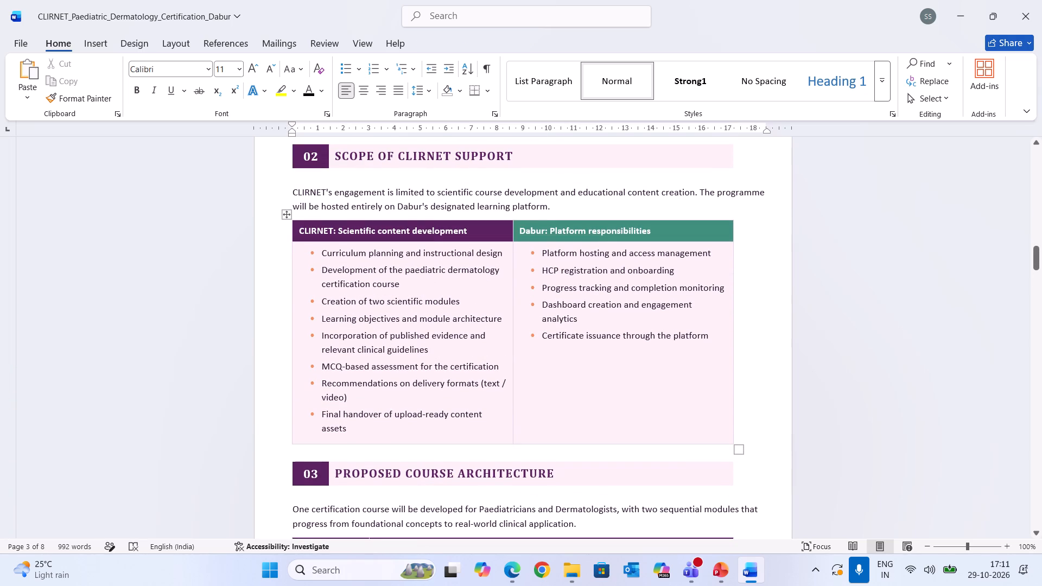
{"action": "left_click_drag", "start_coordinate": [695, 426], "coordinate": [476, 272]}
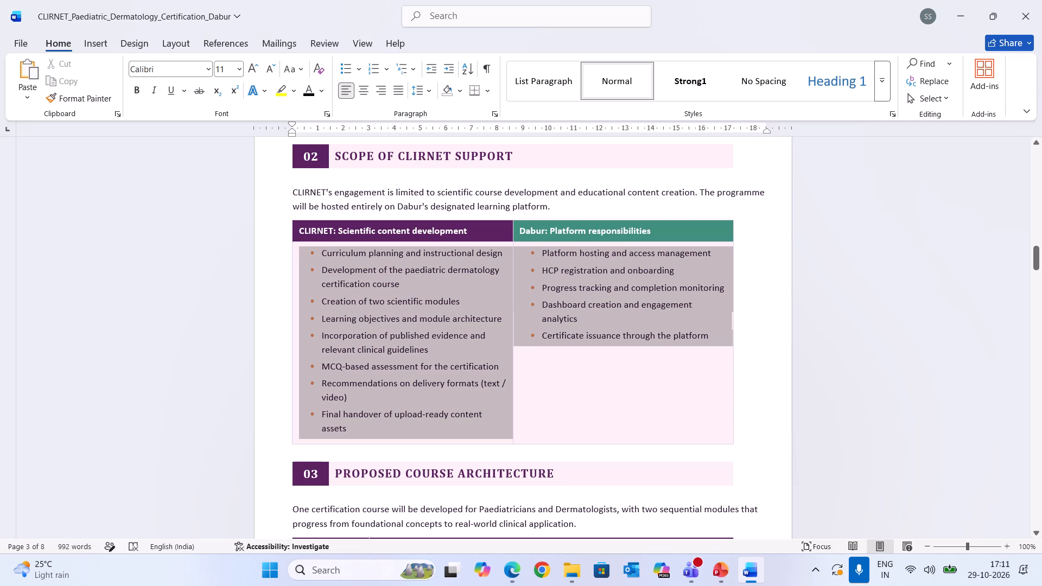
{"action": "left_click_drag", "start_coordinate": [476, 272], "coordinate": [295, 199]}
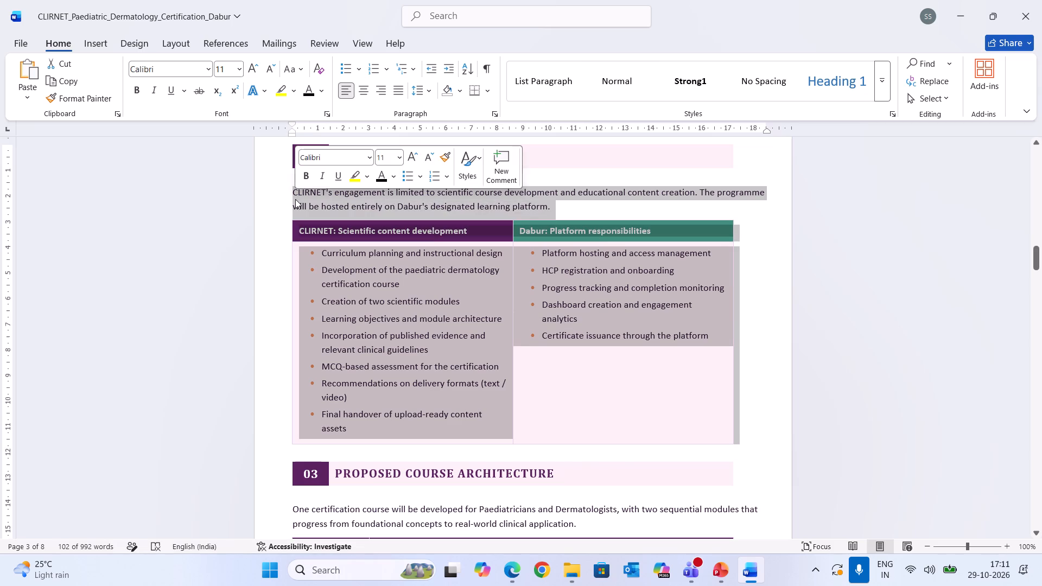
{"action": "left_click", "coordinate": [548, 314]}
Review the remaining sections of the paediatric document, from the CLIRNET and Dabur responsibilities table to the final page.
{"action": "scroll", "coordinate": [548, 314], "scroll_direction": "down", "scroll_amount": 4}
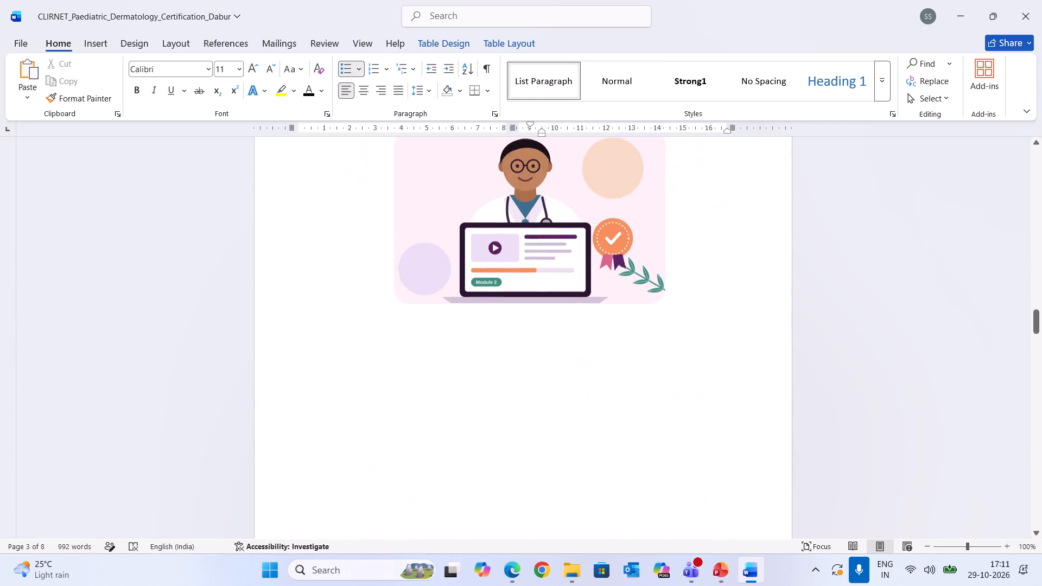
{"action": "scroll", "coordinate": [548, 314], "scroll_direction": "down", "scroll_amount": 3}
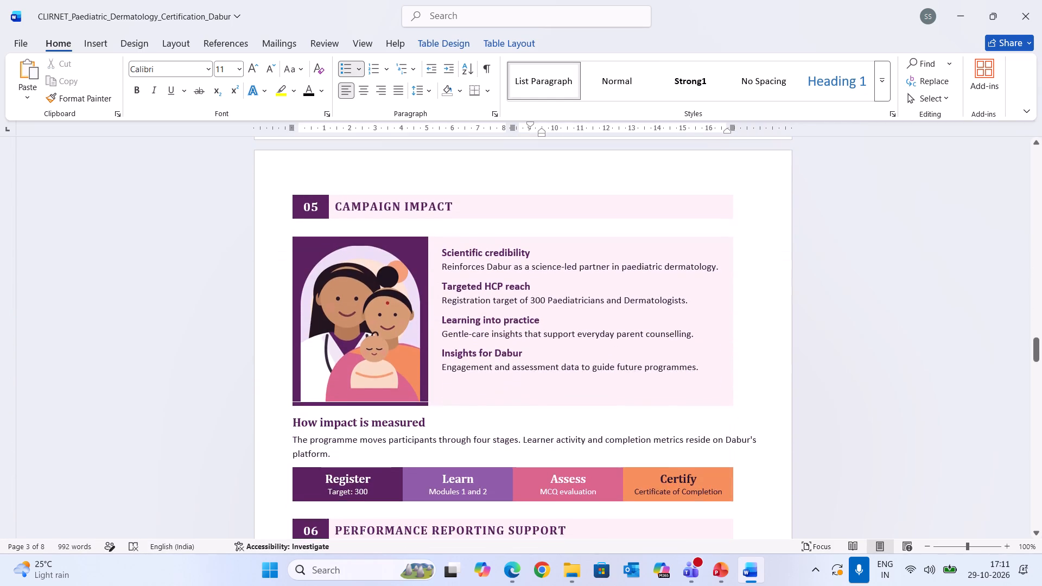
{"action": "scroll", "coordinate": [548, 314], "scroll_direction": "down", "scroll_amount": 6}
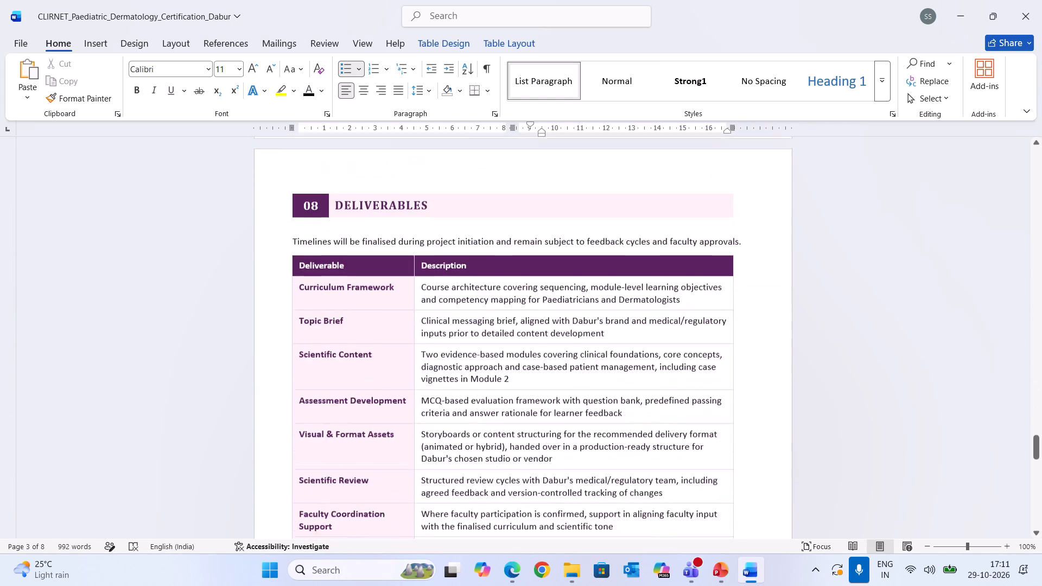
{"action": "scroll", "coordinate": [548, 314], "scroll_direction": "down", "scroll_amount": 4}
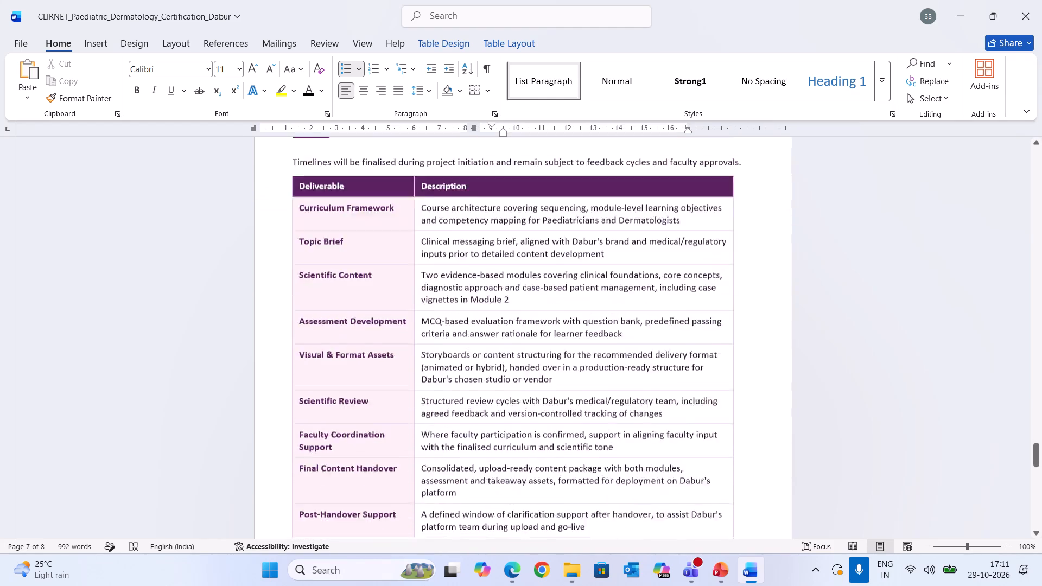
{"action": "scroll", "coordinate": [548, 314], "scroll_direction": "down", "scroll_amount": 3}
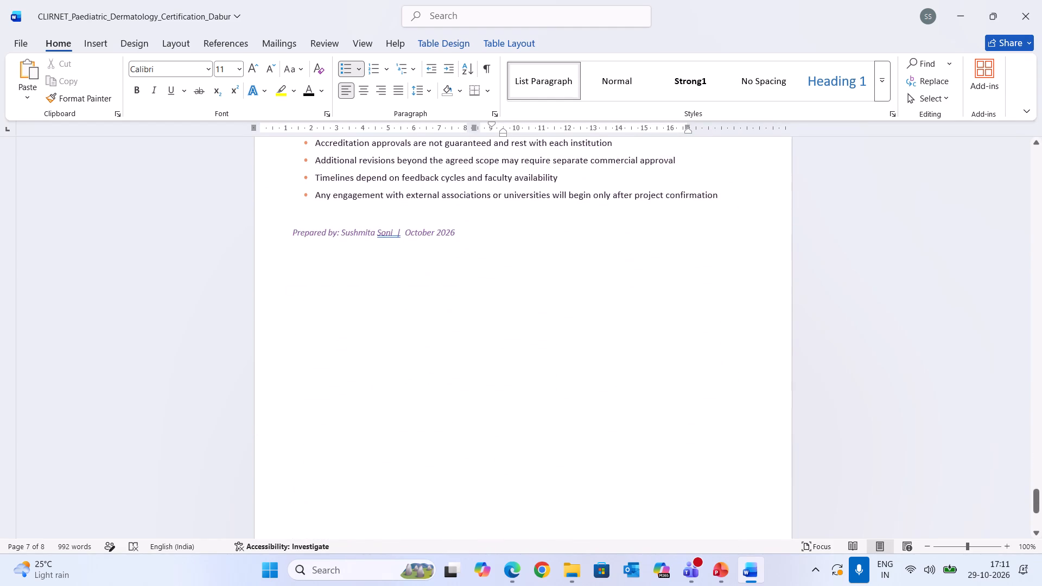
Go back through the cover page and the Programme Overview section to check their layout and text formatting.
{"action": "scroll", "coordinate": [548, 295], "scroll_direction": "up", "scroll_amount": 12}
{"action": "scroll", "coordinate": [548, 295], "scroll_direction": "down", "scroll_amount": 5}
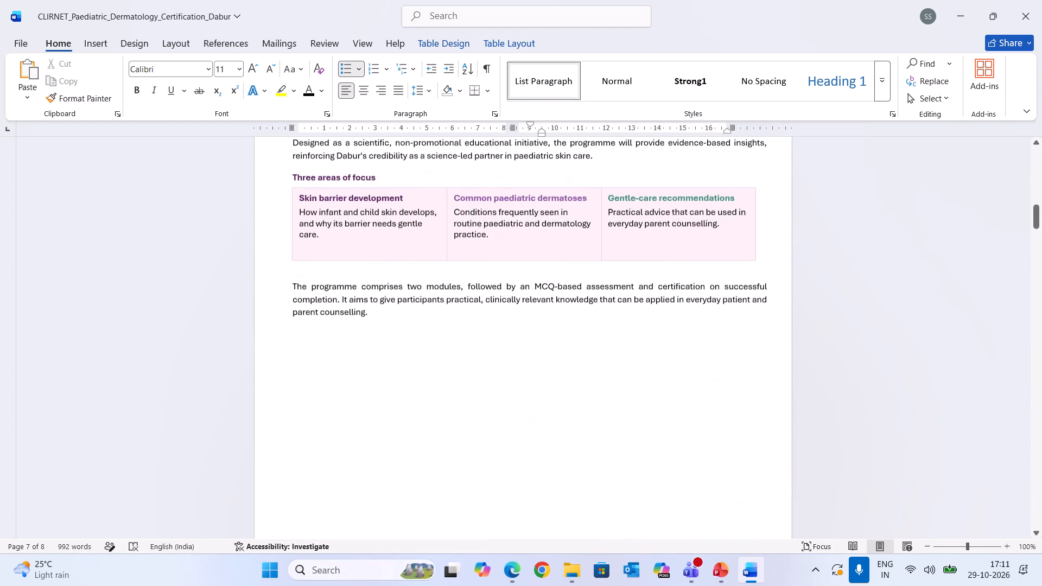
{"action": "scroll", "coordinate": [548, 295], "scroll_direction": "up", "scroll_amount": 1}
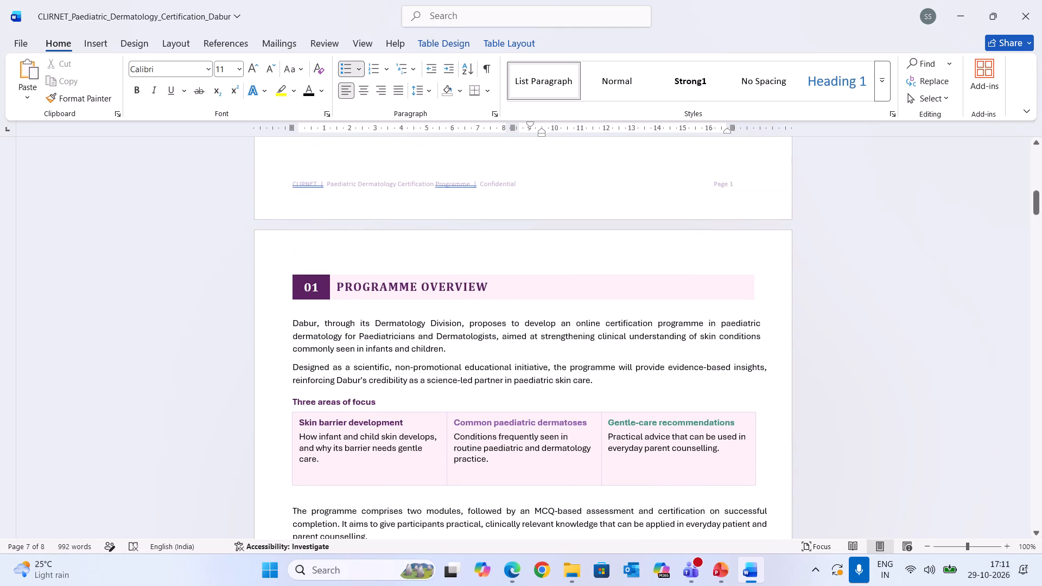
{"action": "scroll", "coordinate": [548, 295], "scroll_direction": "up", "scroll_amount": 1}
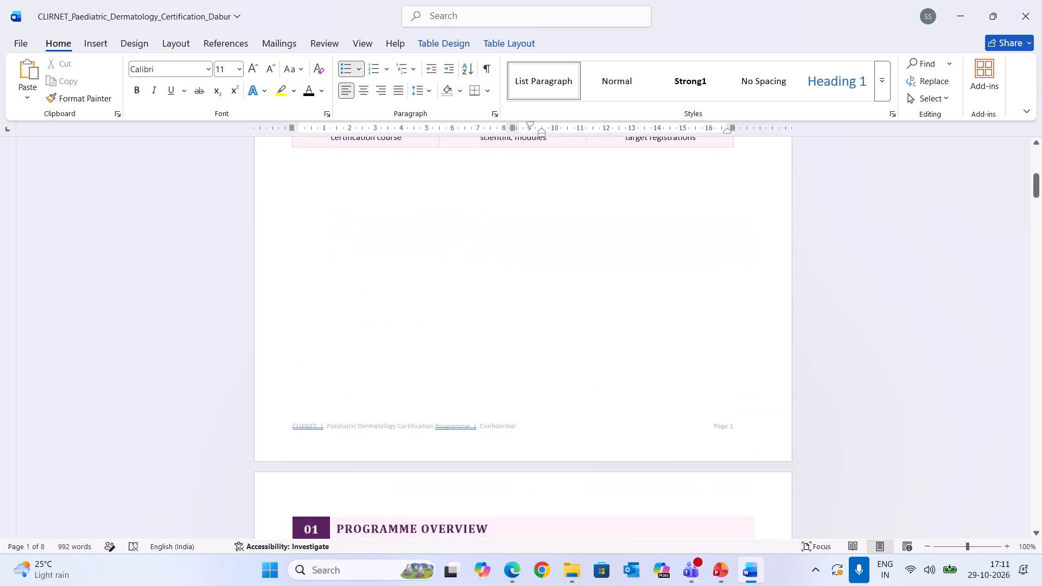
{"action": "scroll", "coordinate": [548, 295], "scroll_direction": "up", "scroll_amount": 3}
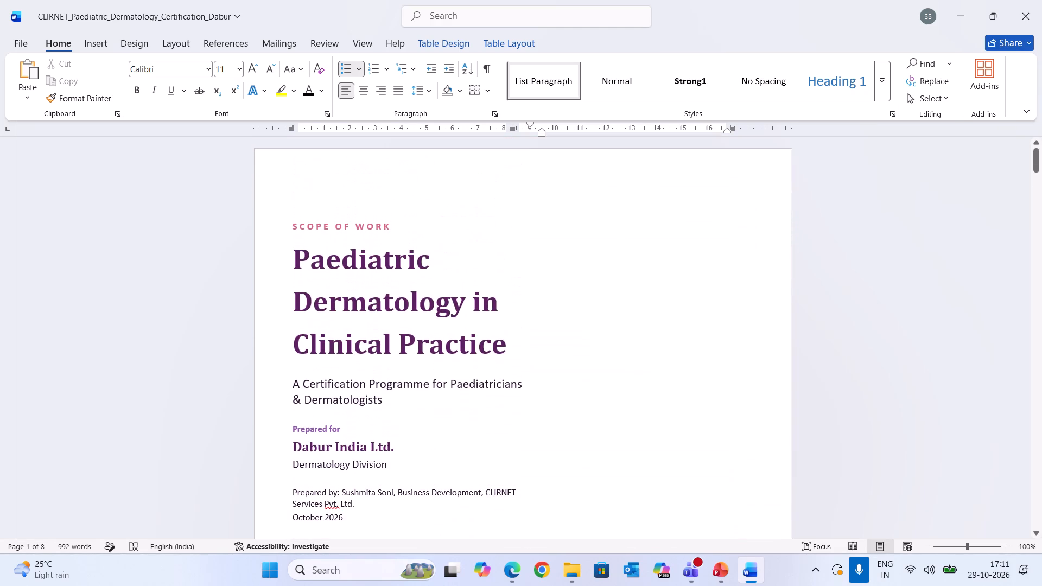
{"action": "scroll", "coordinate": [548, 295], "scroll_direction": "up", "scroll_amount": 1}
{"action": "scroll", "coordinate": [548, 295], "scroll_direction": "down", "scroll_amount": 2}
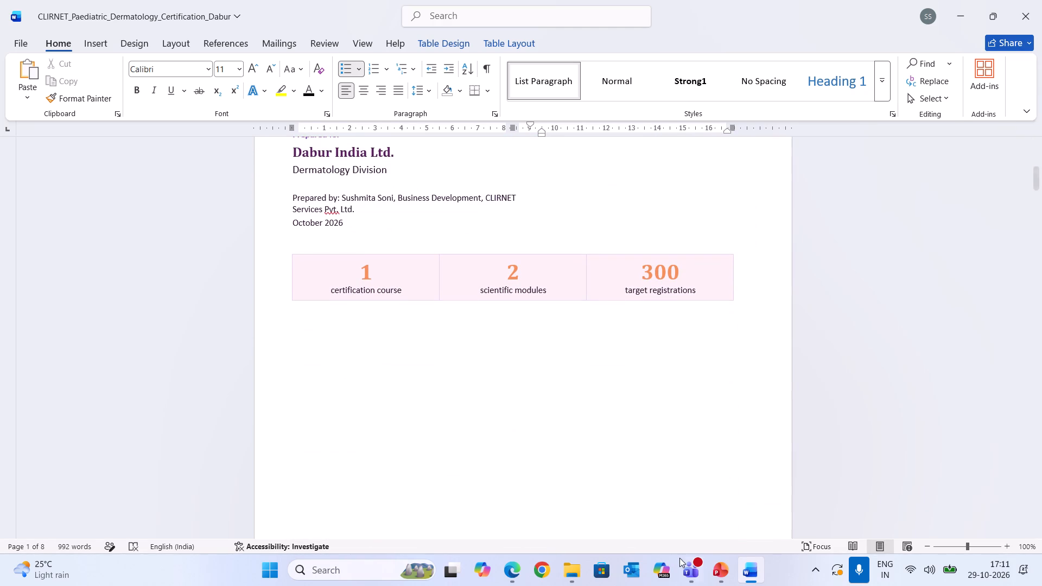
{"action": "left_click", "coordinate": [379, 353]}
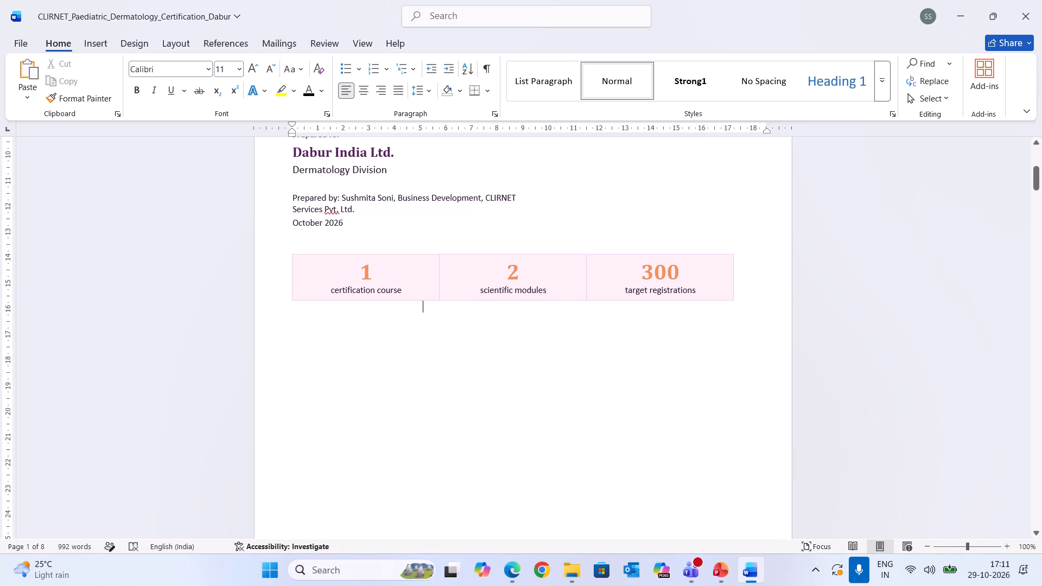
{"action": "scroll", "coordinate": [379, 353], "scroll_direction": "down", "scroll_amount": 3}
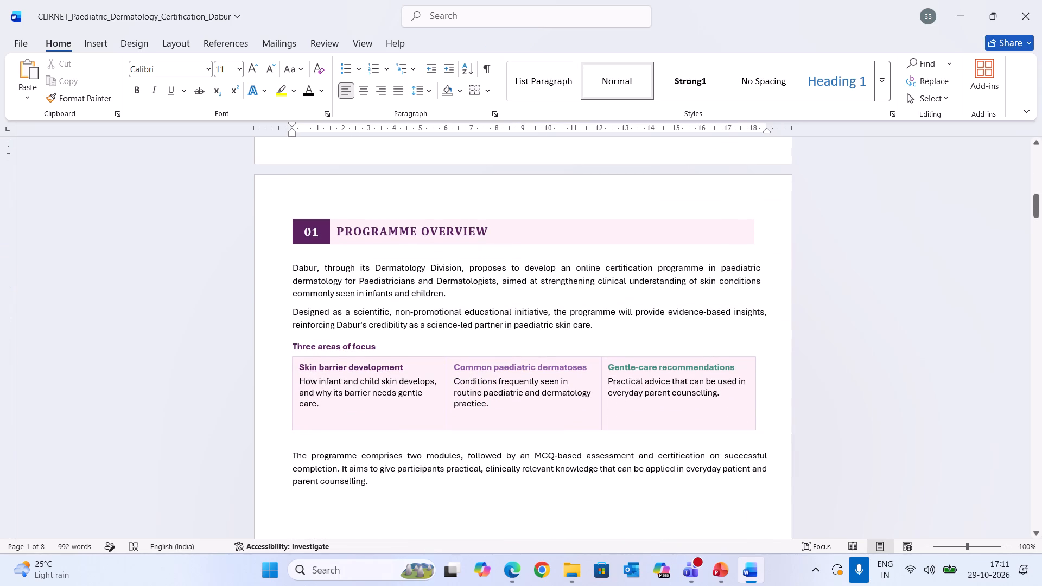
{"action": "left_click_drag", "start_coordinate": [601, 325], "coordinate": [386, 314]}
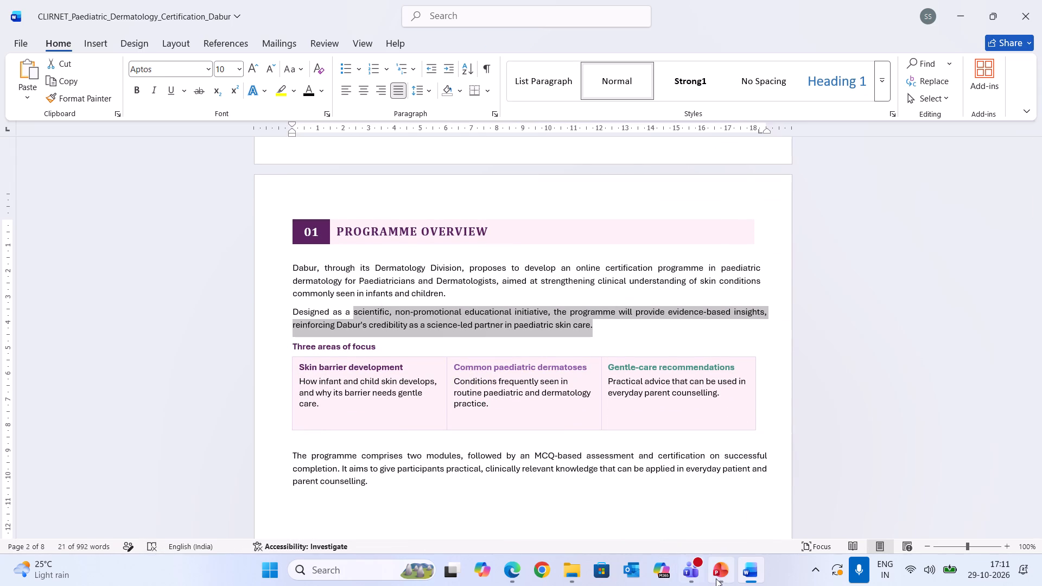
{"action": "left_click", "coordinate": [517, 505]}
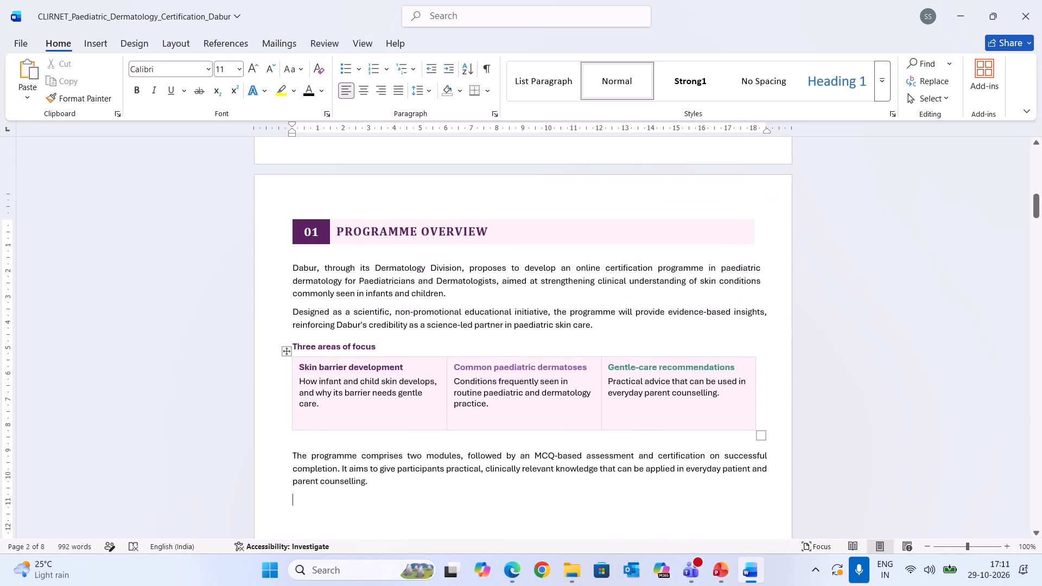
{"action": "scroll", "coordinate": [403, 431], "scroll_direction": "down", "scroll_amount": 1}
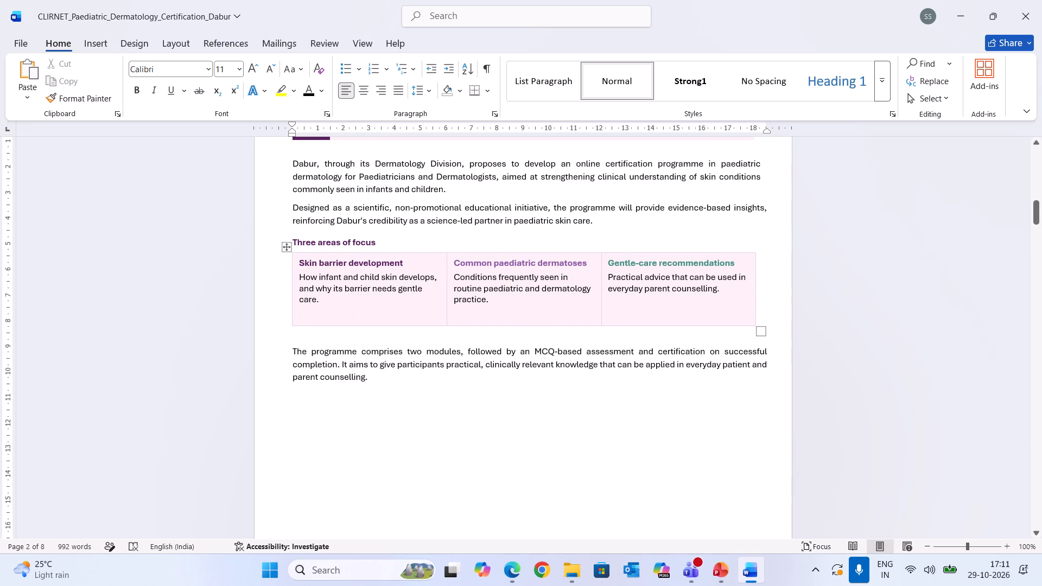
Search the computer for "certi" and open the earlier document CLIRNET_Certification_Course_for_Dabur_Dermatology (2).
{"action": "left_click", "coordinate": [329, 571]}
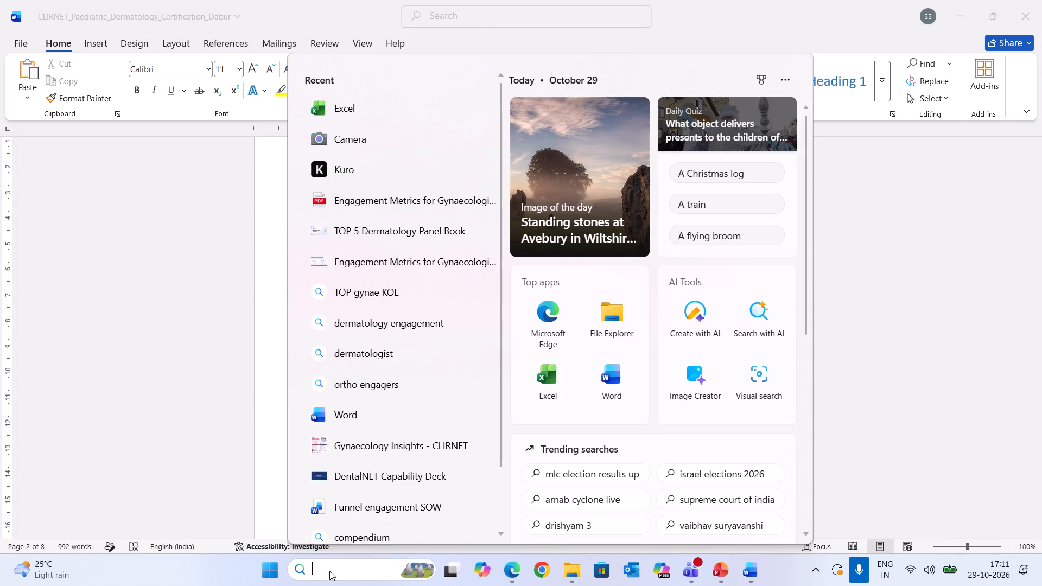
{"action": "type", "text": "certi"}
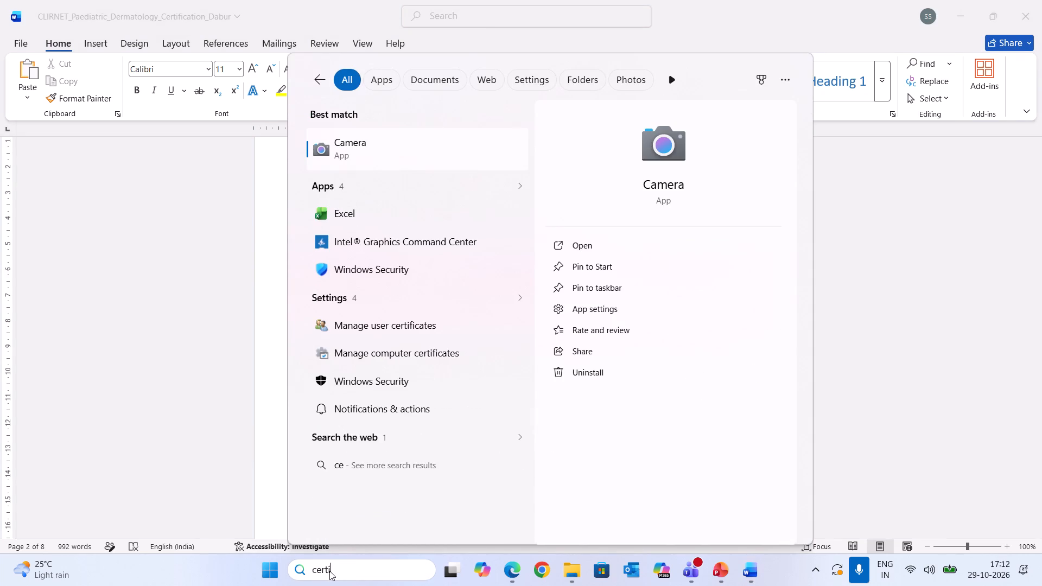
{"action": "left_click", "coordinate": [369, 171]}
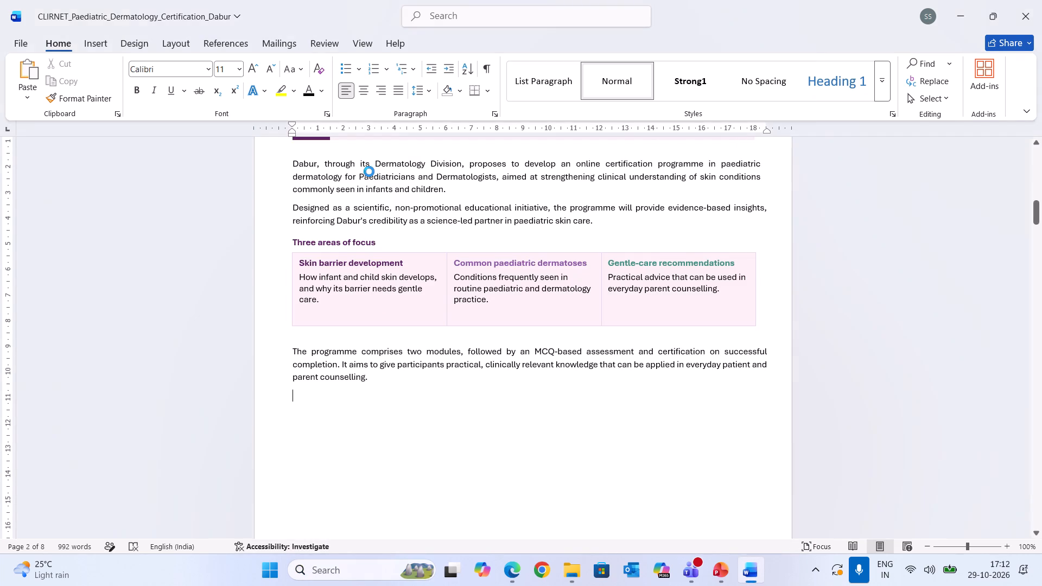
{"action": "left_click", "coordinate": [857, 369]}
Examine the earlier dermatology document's title, Program Overview and Scope of CLIRNET Support sections as a layout and formatting reference.
{"action": "scroll", "coordinate": [857, 369], "scroll_direction": "down", "scroll_amount": 1}
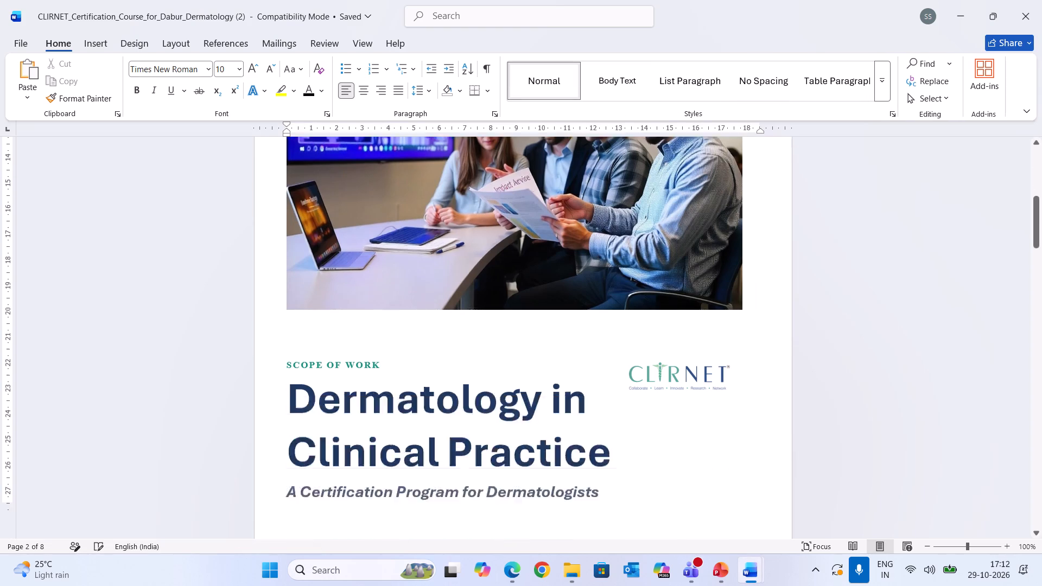
{"action": "scroll", "coordinate": [857, 369], "scroll_direction": "down", "scroll_amount": 2}
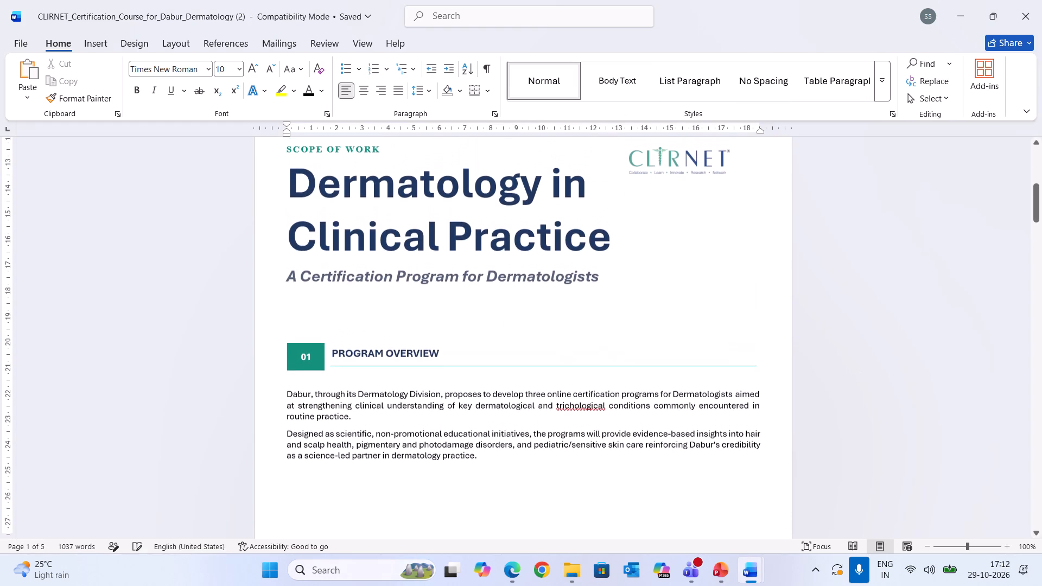
{"action": "scroll", "coordinate": [857, 369], "scroll_direction": "down", "scroll_amount": 2}
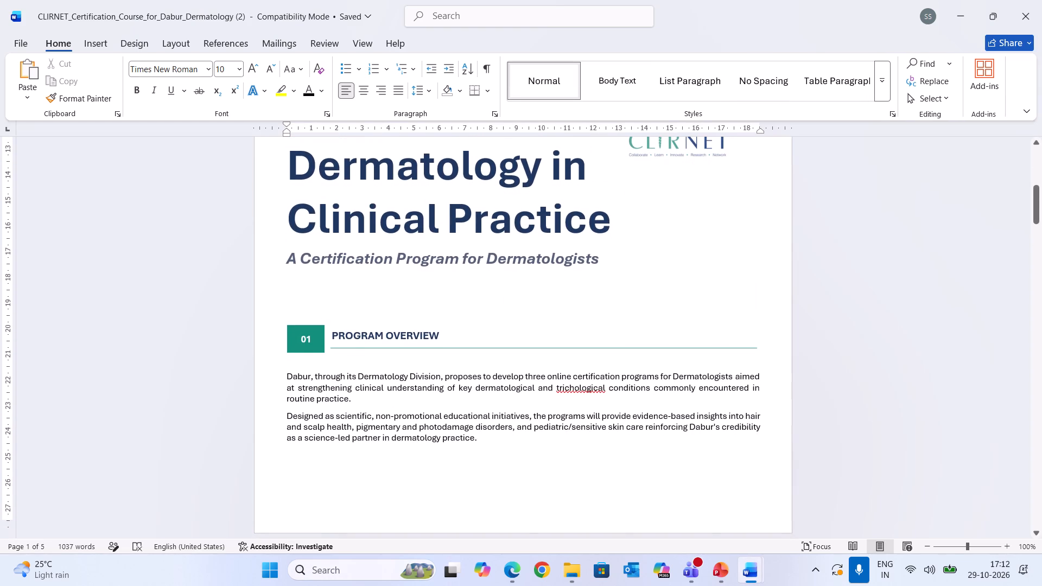
{"action": "scroll", "coordinate": [857, 369], "scroll_direction": "down", "scroll_amount": 2}
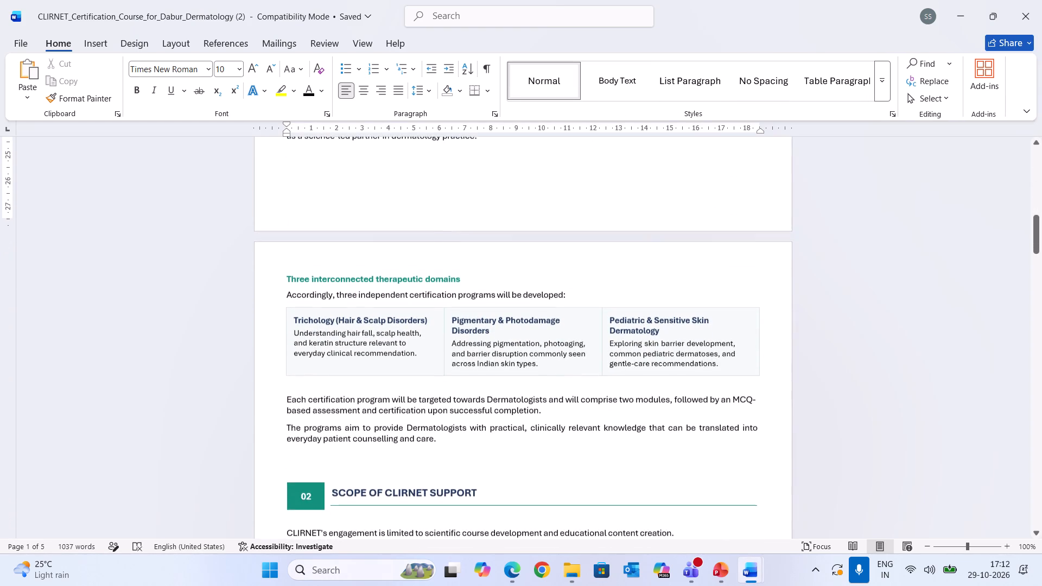
{"action": "scroll", "coordinate": [857, 369], "scroll_direction": "down", "scroll_amount": 2}
{"action": "scroll", "coordinate": [857, 369], "scroll_direction": "left", "scroll_amount": 1}
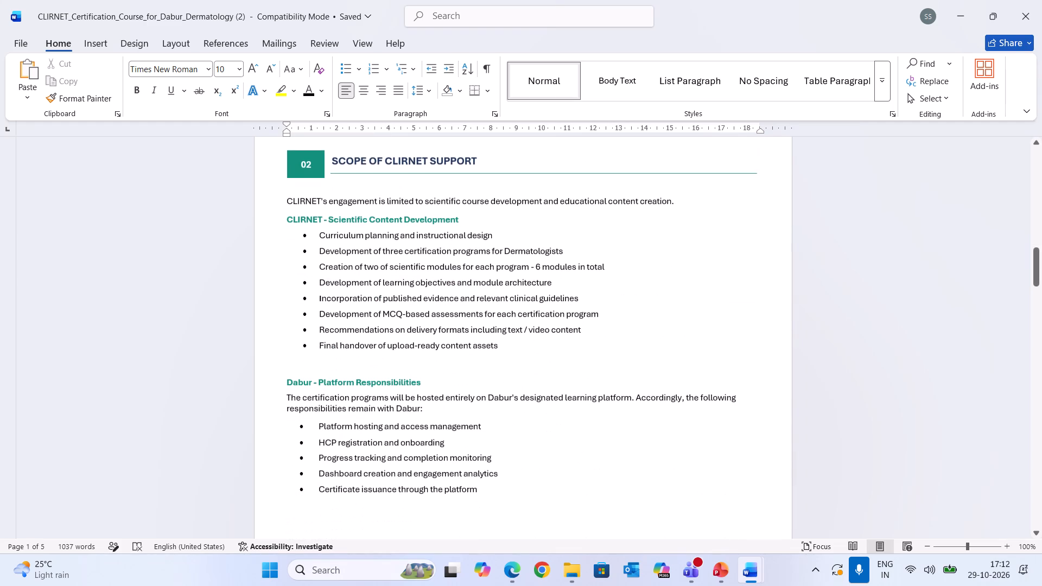
{"action": "scroll", "coordinate": [857, 369], "scroll_direction": "left", "scroll_amount": 1}
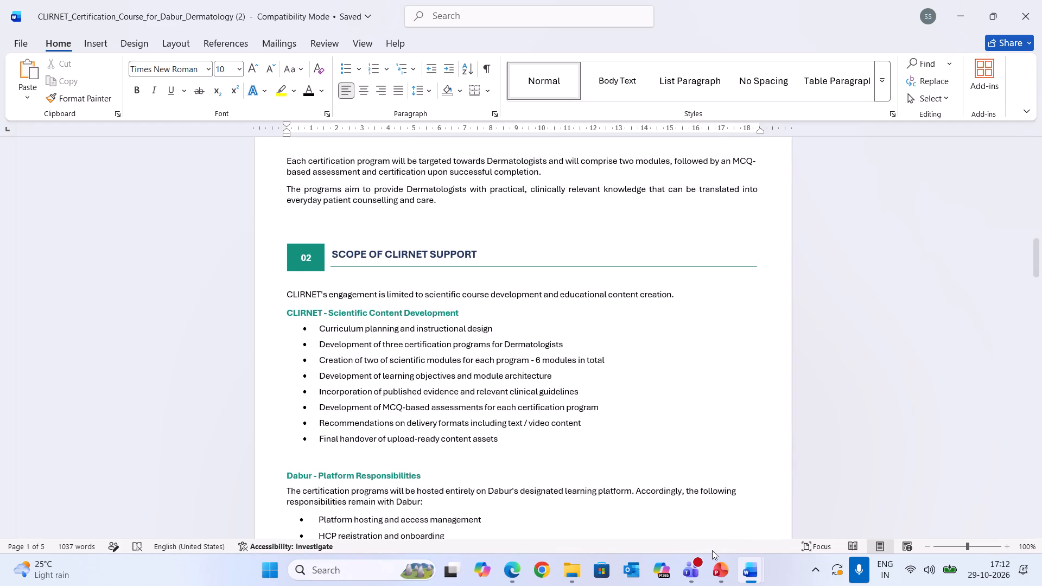
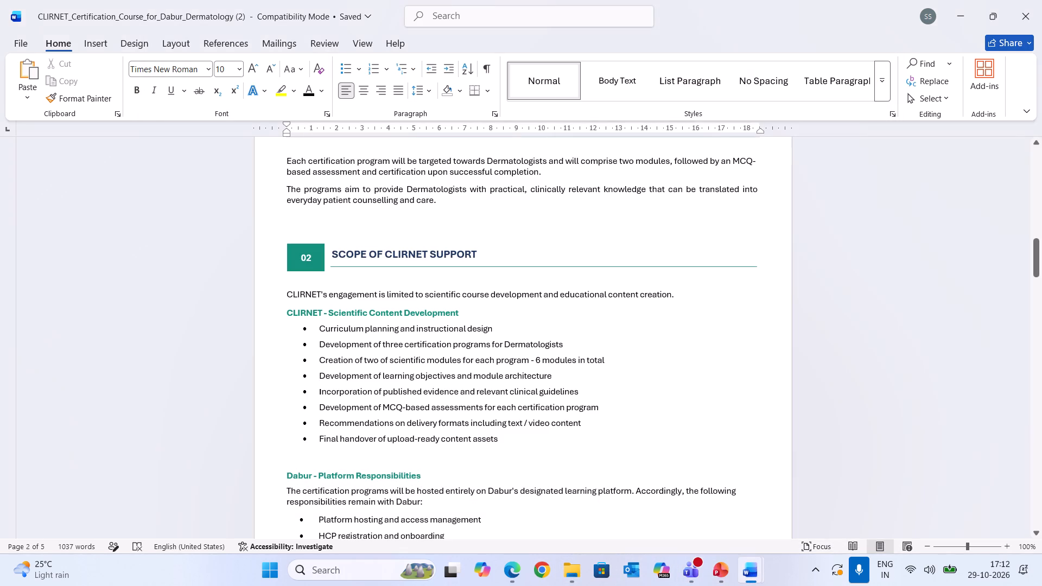
Return to the paediatric document and pull the page's right margin in to the banner's right edge, leaving body text about 18 cm wide.
{"action": "left_click", "coordinate": [756, 572]}
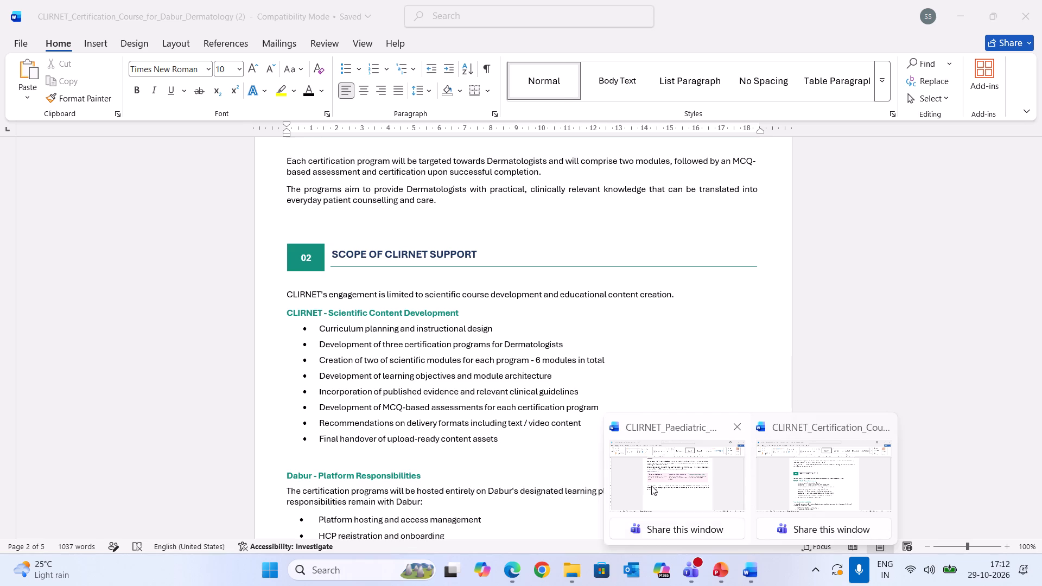
{"action": "left_click", "coordinate": [651, 483]}
{"action": "left_click", "coordinate": [797, 385]}
{"action": "scroll", "coordinate": [797, 385], "scroll_direction": "up", "scroll_amount": 1}
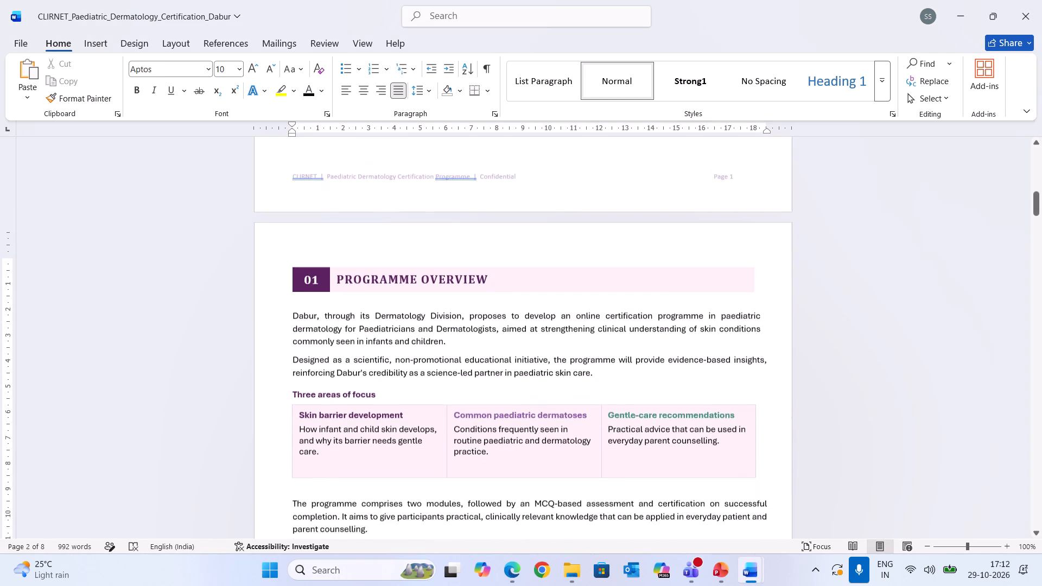
{"action": "scroll", "coordinate": [797, 385], "scroll_direction": "up", "scroll_amount": 1}
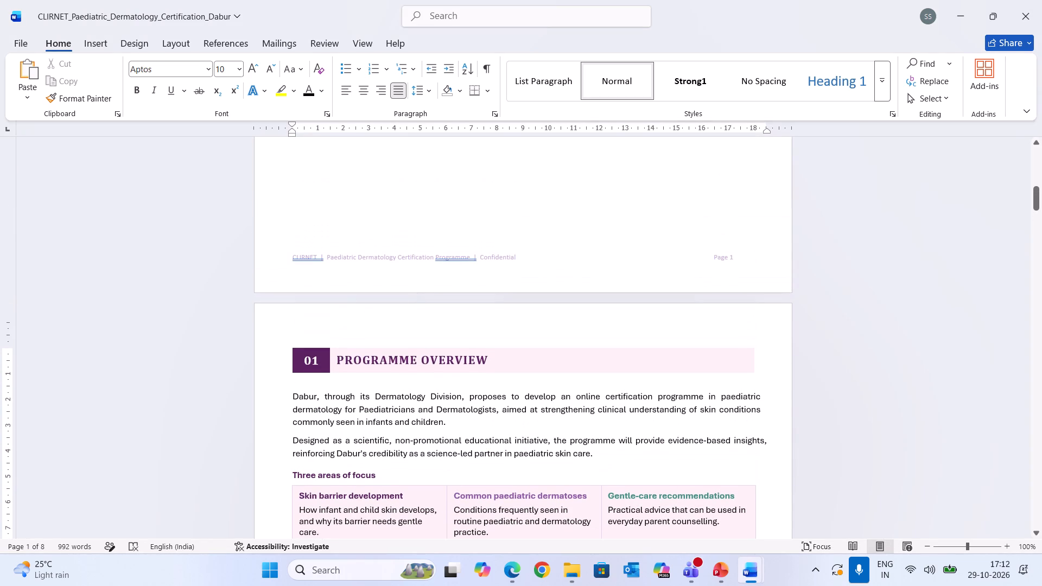
{"action": "left_click_drag", "start_coordinate": [766, 124], "coordinate": [760, 124]}
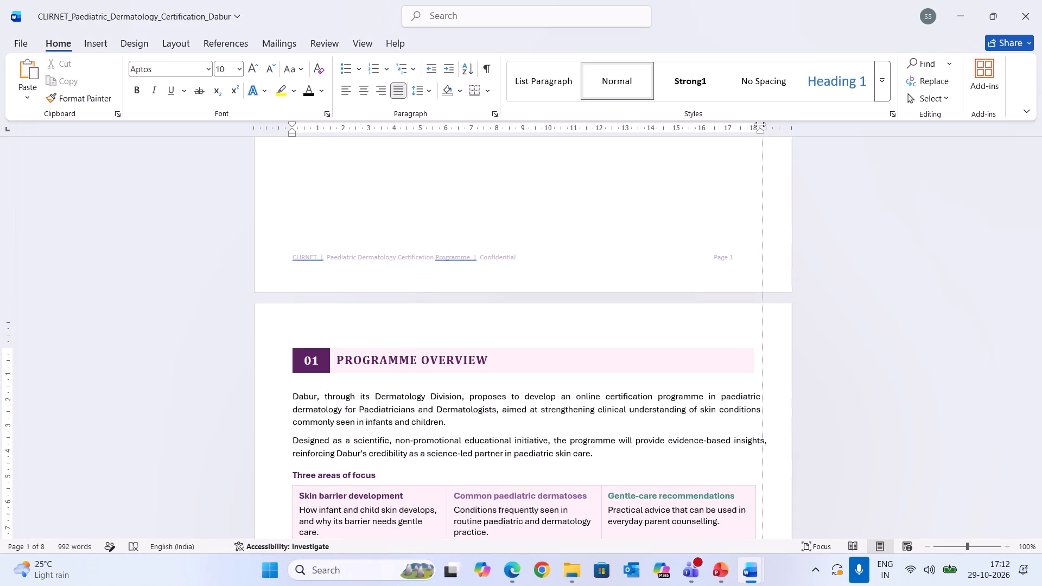
{"action": "left_click_drag", "start_coordinate": [760, 124], "coordinate": [757, 126]}
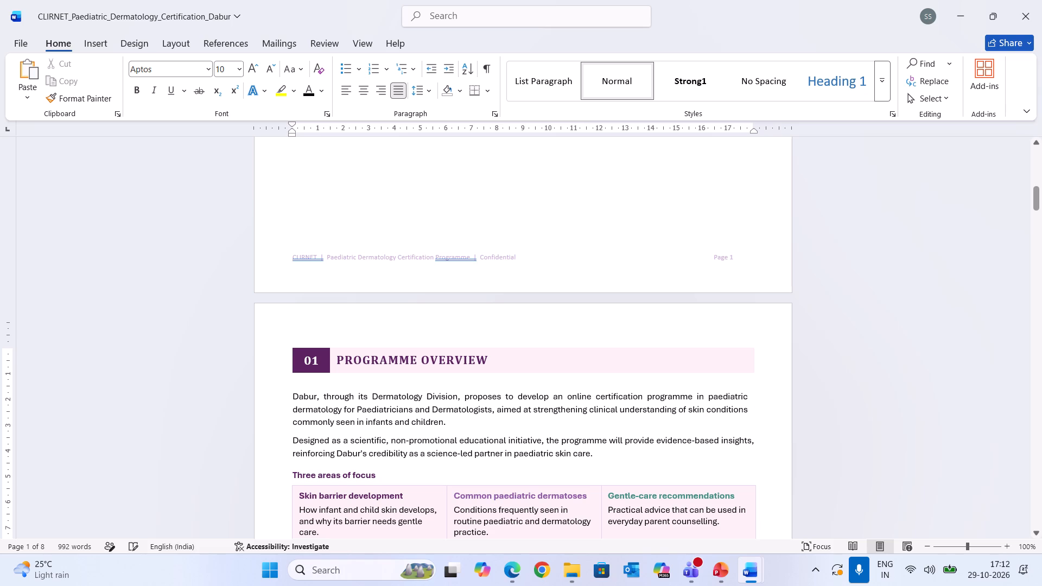
{"action": "left_click", "coordinate": [925, 391]}
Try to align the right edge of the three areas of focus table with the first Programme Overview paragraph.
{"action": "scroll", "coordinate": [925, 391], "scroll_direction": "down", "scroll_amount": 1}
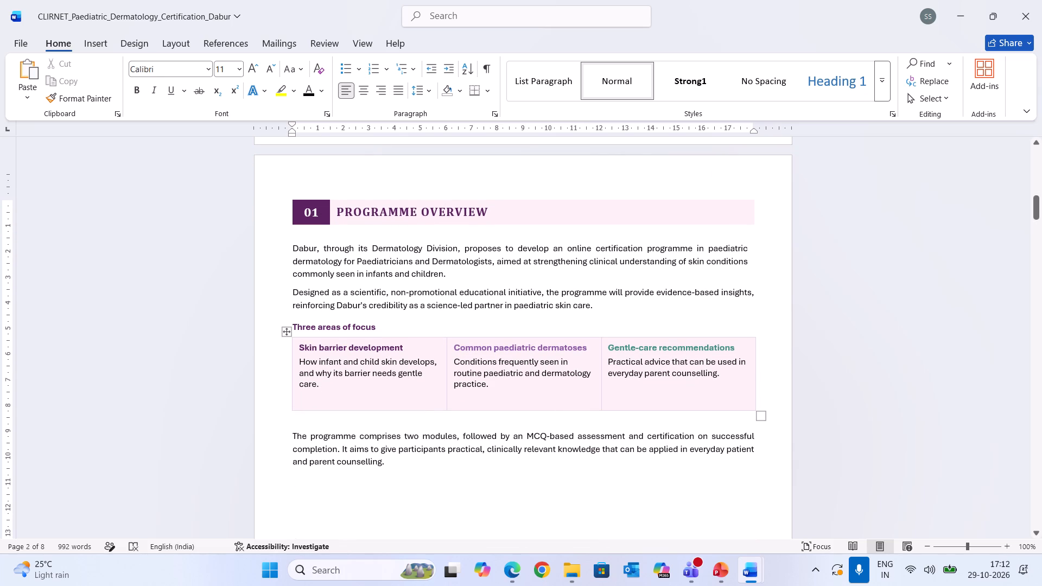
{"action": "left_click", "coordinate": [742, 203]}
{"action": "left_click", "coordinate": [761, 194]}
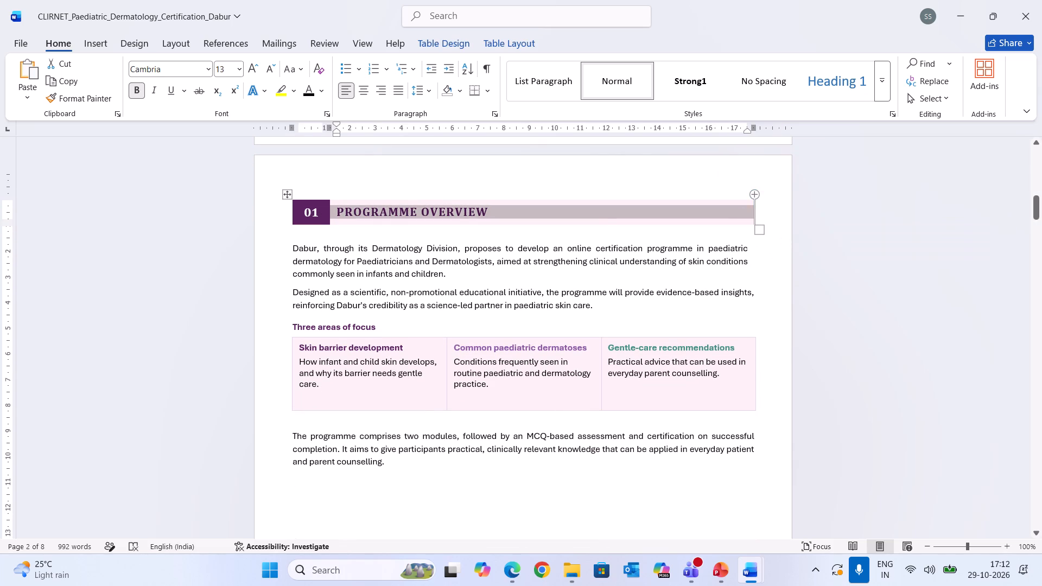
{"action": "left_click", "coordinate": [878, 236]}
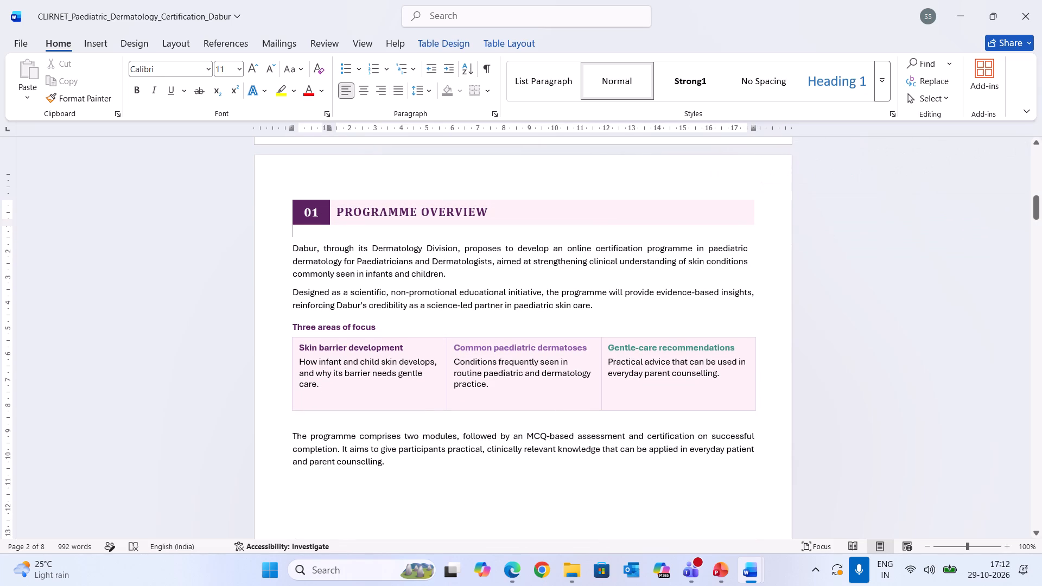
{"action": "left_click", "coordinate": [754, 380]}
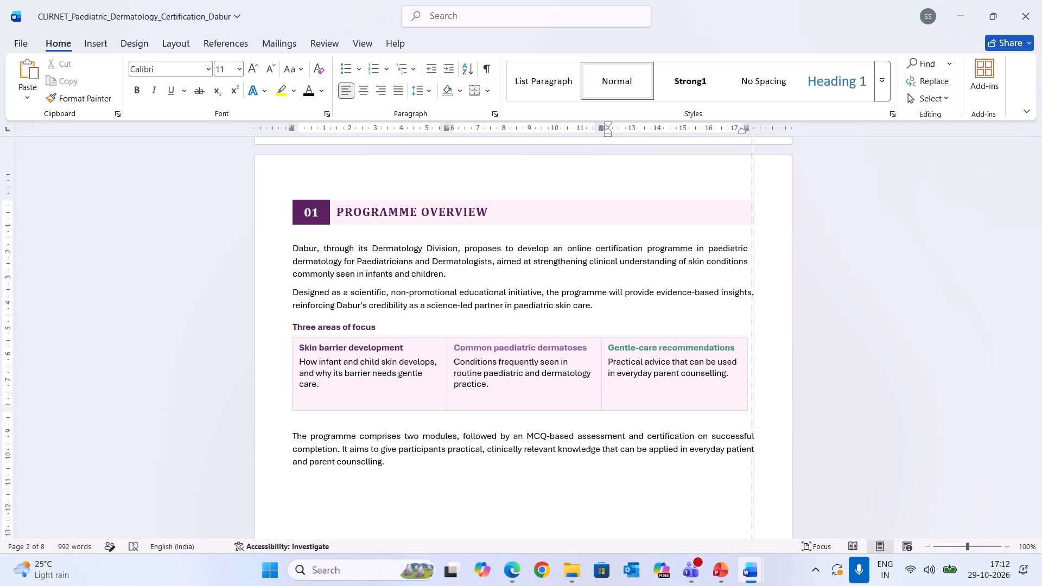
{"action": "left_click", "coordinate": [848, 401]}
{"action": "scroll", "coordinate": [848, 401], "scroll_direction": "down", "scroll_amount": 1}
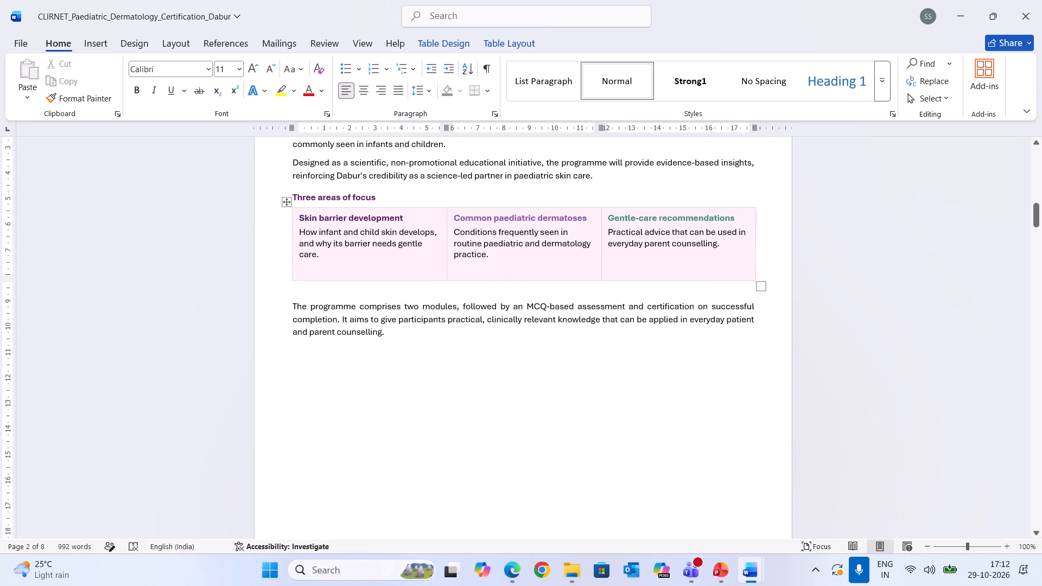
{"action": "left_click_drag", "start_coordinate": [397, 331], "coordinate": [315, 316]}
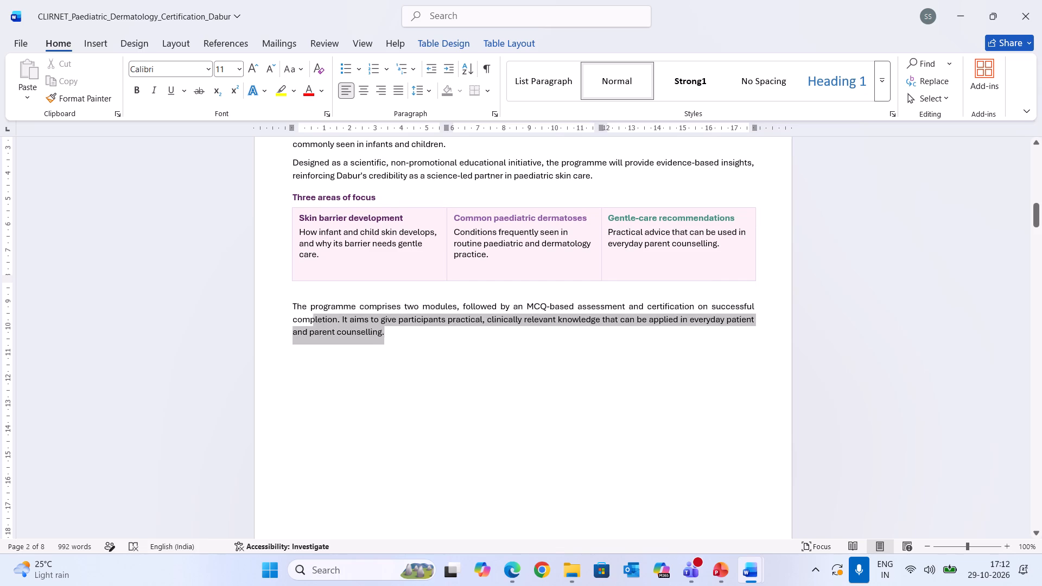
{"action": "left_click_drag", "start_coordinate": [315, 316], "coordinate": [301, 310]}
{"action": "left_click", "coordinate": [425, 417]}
Copy the "02 SCOPE OF CLIRNET SUPPORT" banner below the Programme Overview's closing paragraph, with a blank line separating them.
{"action": "scroll", "coordinate": [425, 417], "scroll_direction": "down", "scroll_amount": 1}
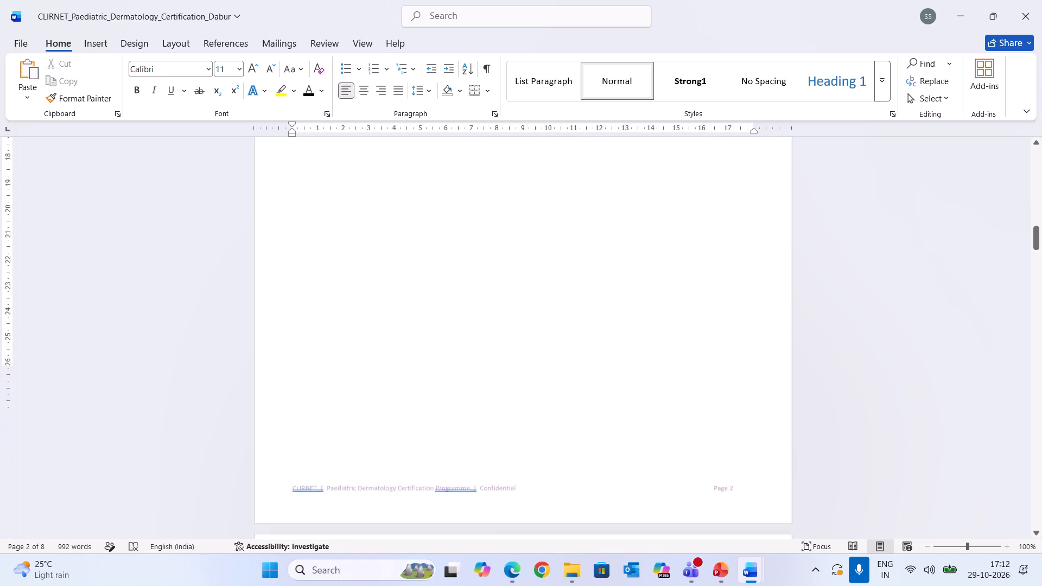
{"action": "scroll", "coordinate": [425, 417], "scroll_direction": "down", "scroll_amount": 3}
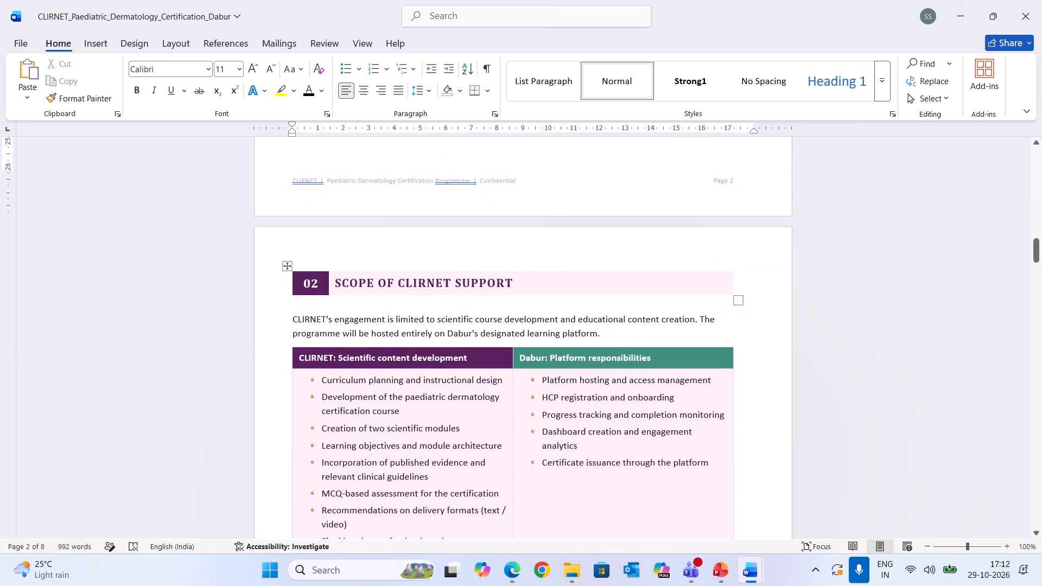
{"action": "left_click", "coordinate": [289, 270]}
{"action": "key", "text": "ctrl+c"}
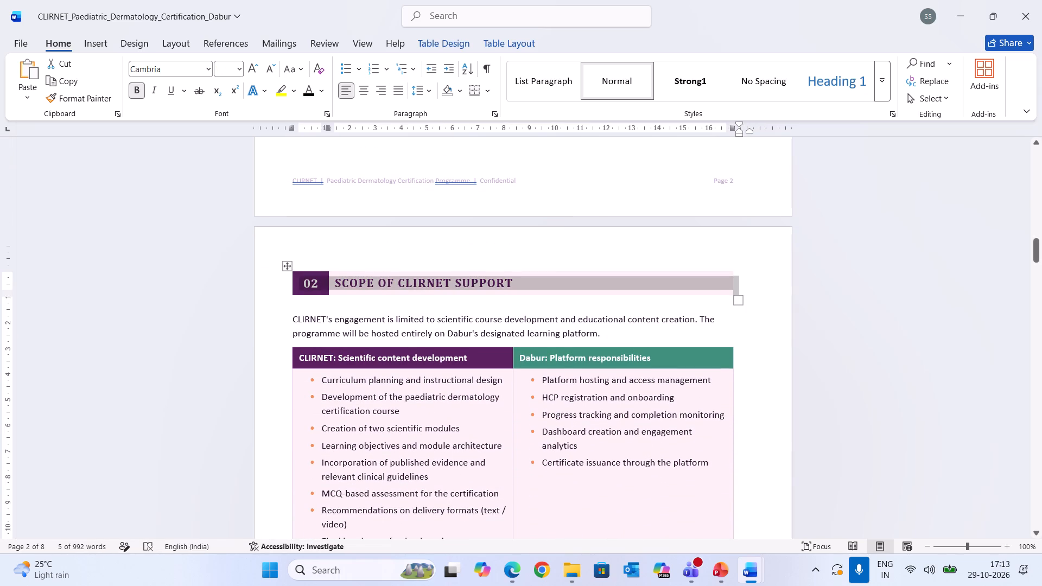
{"action": "scroll", "coordinate": [289, 270], "scroll_direction": "up", "scroll_amount": 3}
{"action": "left_click", "coordinate": [401, 247]}
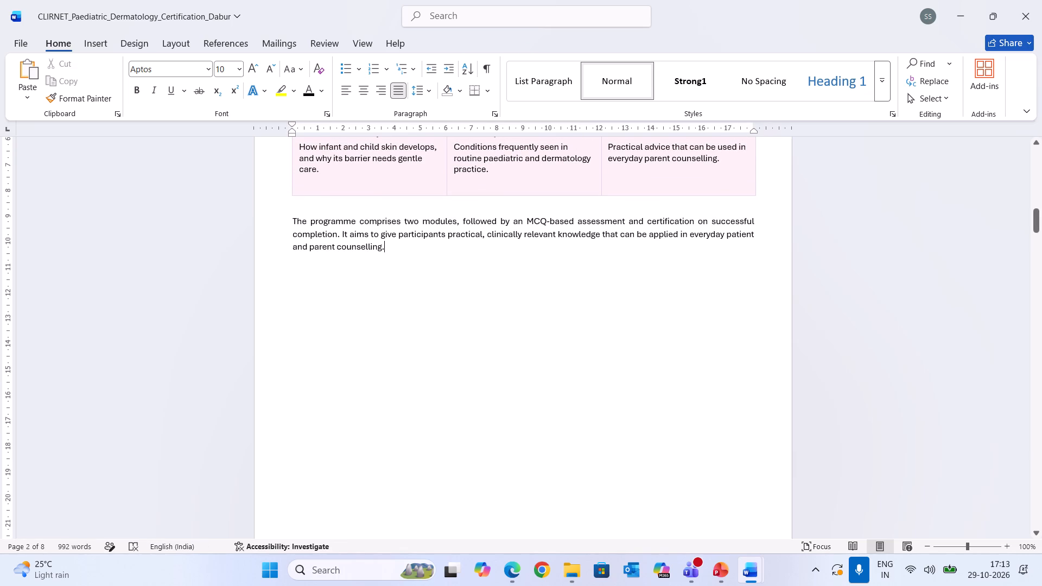
{"action": "key", "text": "Return"}
{"action": "key", "text": "ctrl+v"}
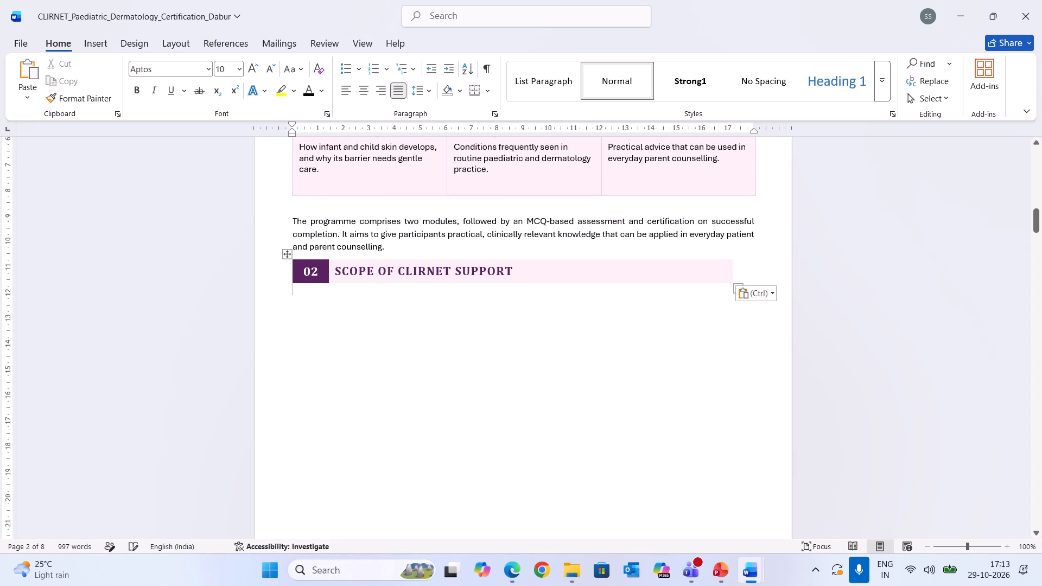
{"action": "left_click", "coordinate": [410, 372]}
{"action": "scroll", "coordinate": [410, 372], "scroll_direction": "up", "scroll_amount": 1}
{"action": "scroll", "coordinate": [410, 372], "scroll_direction": "down", "scroll_amount": 1}
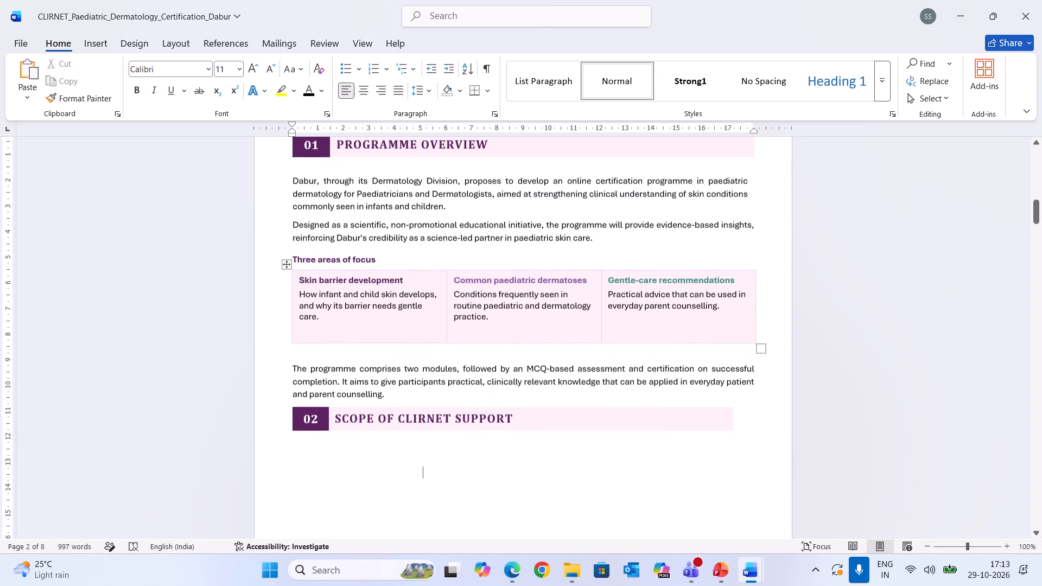
{"action": "left_click", "coordinate": [408, 390]}
{"action": "key", "text": "Return"}
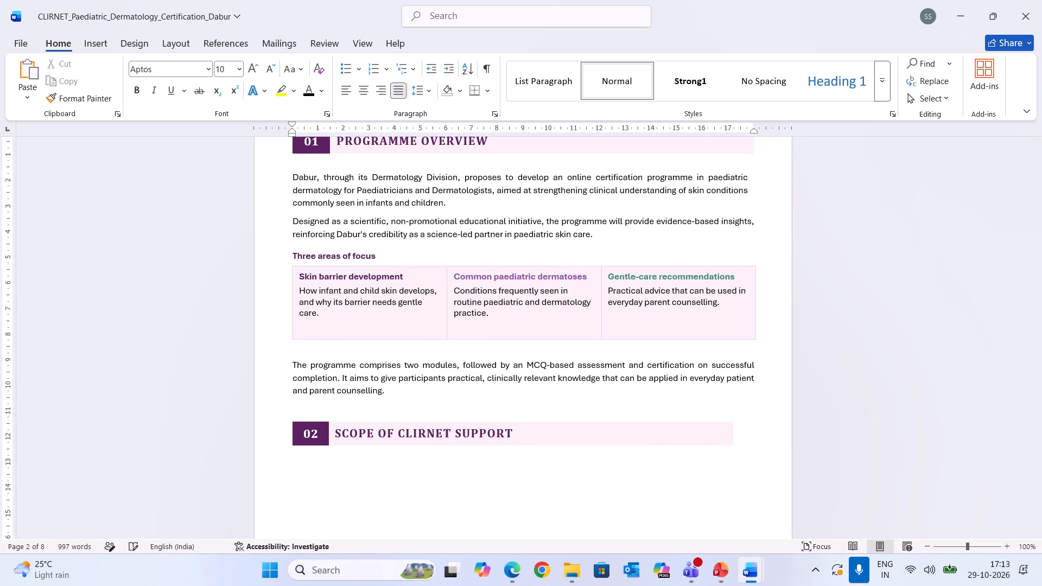
Widen the copied Scope of CLIRNET Support banner to the body text's right margin and add a blank line beneath it.
{"action": "left_click", "coordinate": [570, 429]}
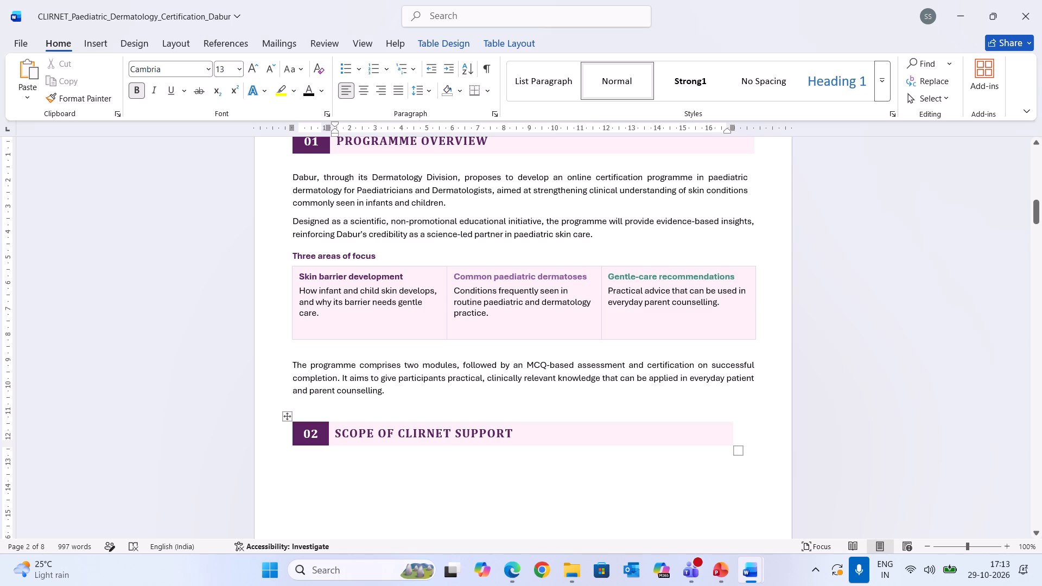
{"action": "left_click", "coordinate": [730, 434]}
{"action": "left_click_drag", "start_coordinate": [732, 434], "coordinate": [755, 432]}
{"action": "left_click", "coordinate": [834, 452]}
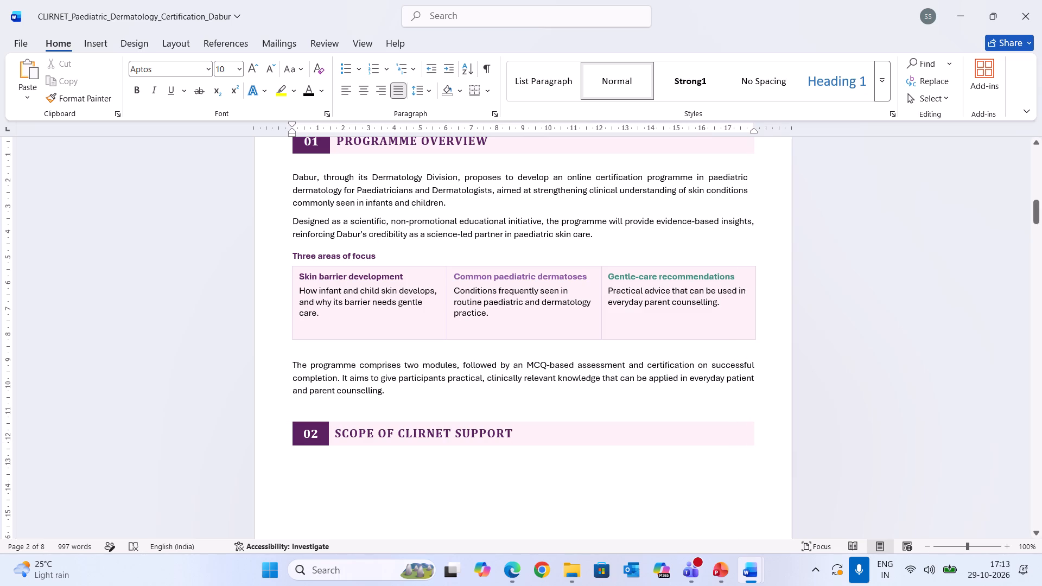
{"action": "key", "text": "Return"}
Copy the full CLIRNET and Dabur responsibilities table from the original Scope of CLIRNET Support section.
{"action": "scroll", "coordinate": [834, 452], "scroll_direction": "down", "scroll_amount": 2}
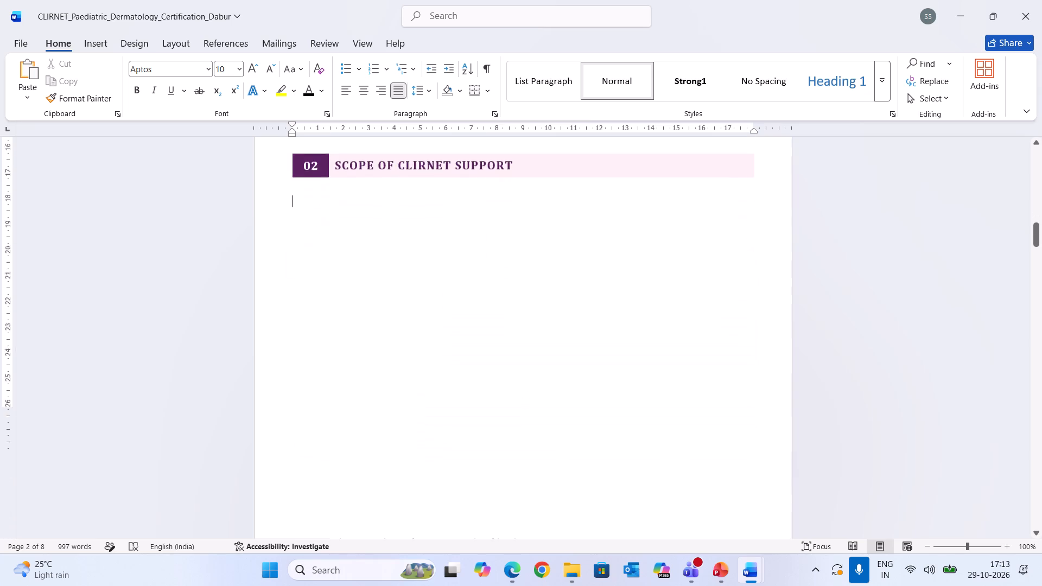
{"action": "scroll", "coordinate": [834, 452], "scroll_direction": "down", "scroll_amount": 1}
{"action": "scroll", "coordinate": [611, 465], "scroll_direction": "down", "scroll_amount": 1}
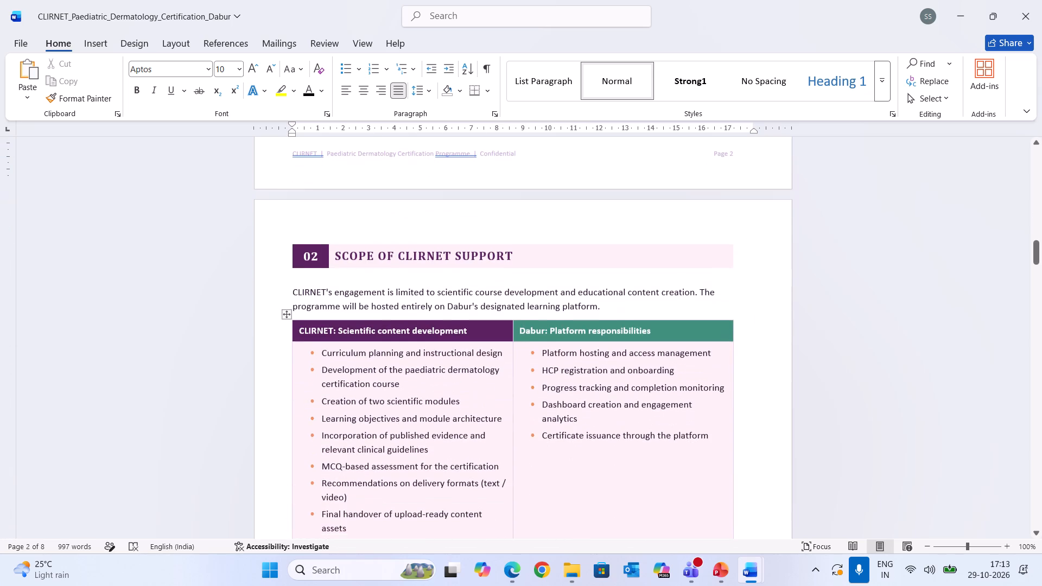
{"action": "scroll", "coordinate": [611, 465], "scroll_direction": "down", "scroll_amount": 1}
{"action": "scroll", "coordinate": [560, 498], "scroll_direction": "down", "scroll_amount": 1}
{"action": "left_click_drag", "start_coordinate": [678, 405], "coordinate": [527, 367]}
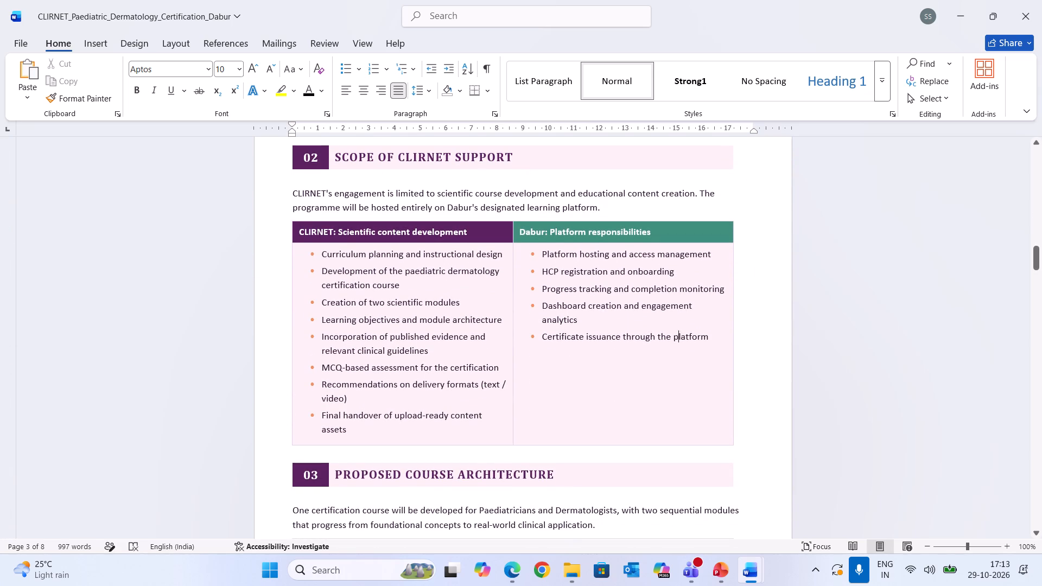
{"action": "left_click_drag", "start_coordinate": [527, 367], "coordinate": [294, 240]}
{"action": "key", "text": "ctrl+c"}
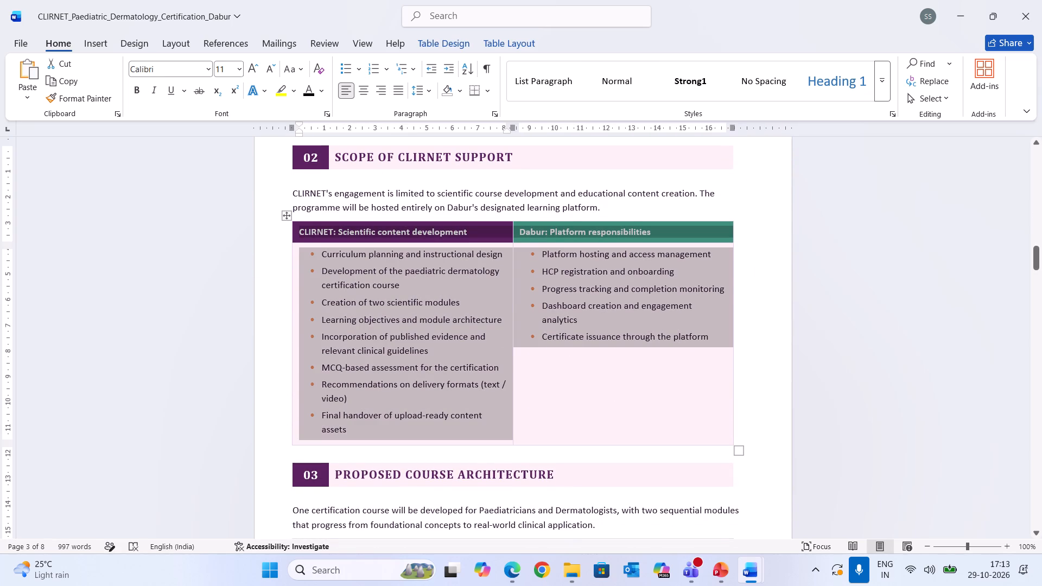
{"action": "left_click", "coordinate": [549, 572]}
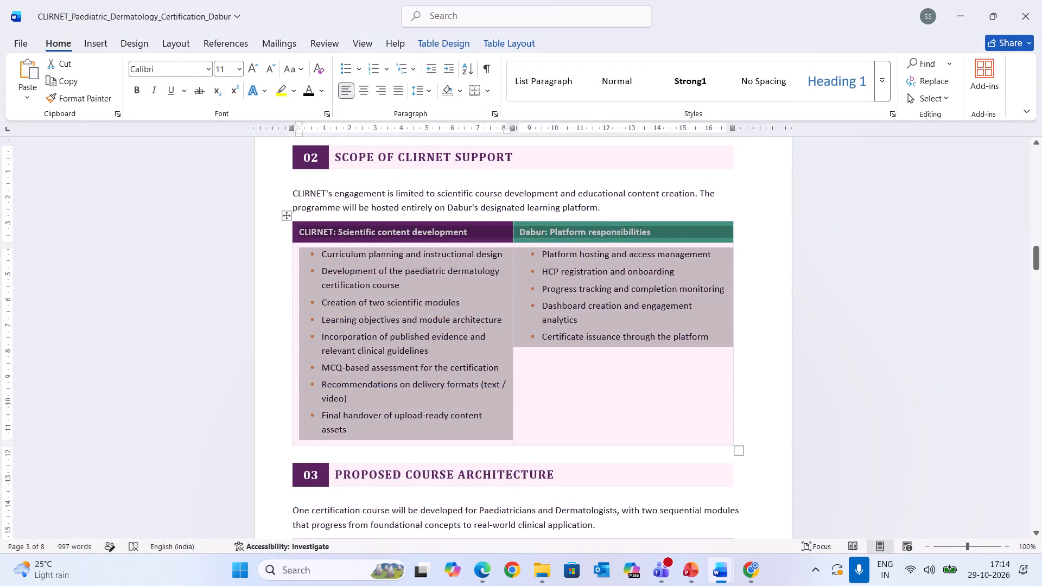
{"action": "key", "text": "BackSpace"}
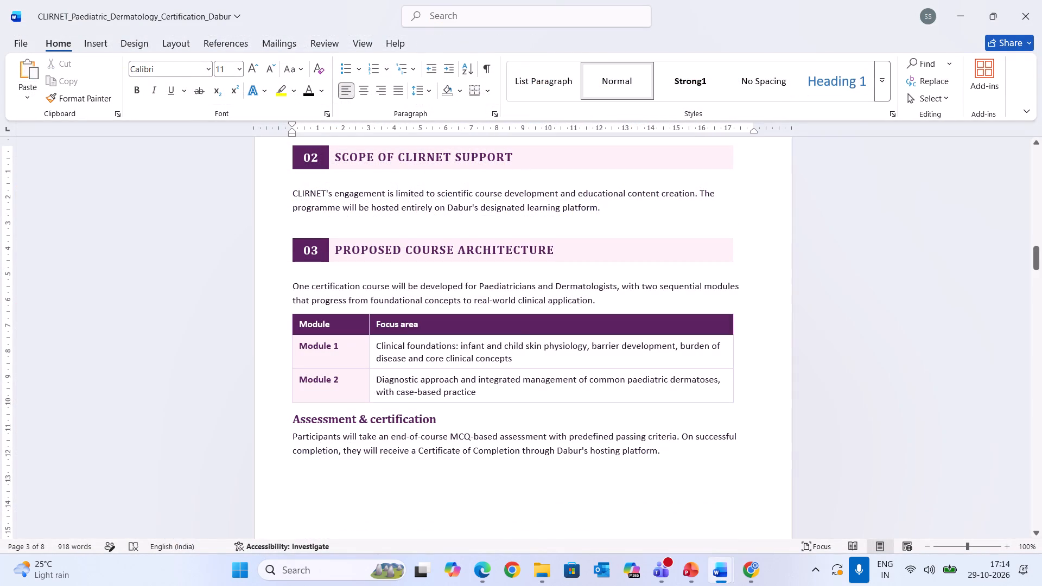
Paste the detailed CLIRNET and Dabur responsibilities beneath the copied Scope of CLIRNET Support banner on page 2.
{"action": "scroll", "coordinate": [606, 212], "scroll_direction": "up", "scroll_amount": 5}
{"action": "scroll", "coordinate": [606, 212], "scroll_direction": "down", "scroll_amount": 1}
{"action": "scroll", "coordinate": [606, 212], "scroll_direction": "up", "scroll_amount": 1}
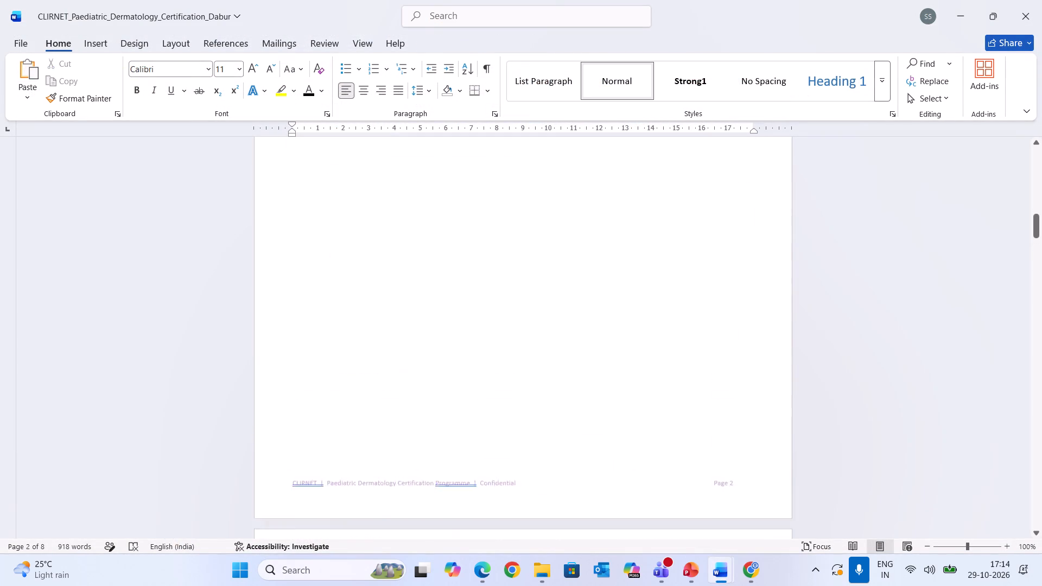
{"action": "scroll", "coordinate": [606, 212], "scroll_direction": "up", "scroll_amount": 1}
{"action": "left_click", "coordinate": [544, 278]}
{"action": "key", "text": "ctrl+v"}
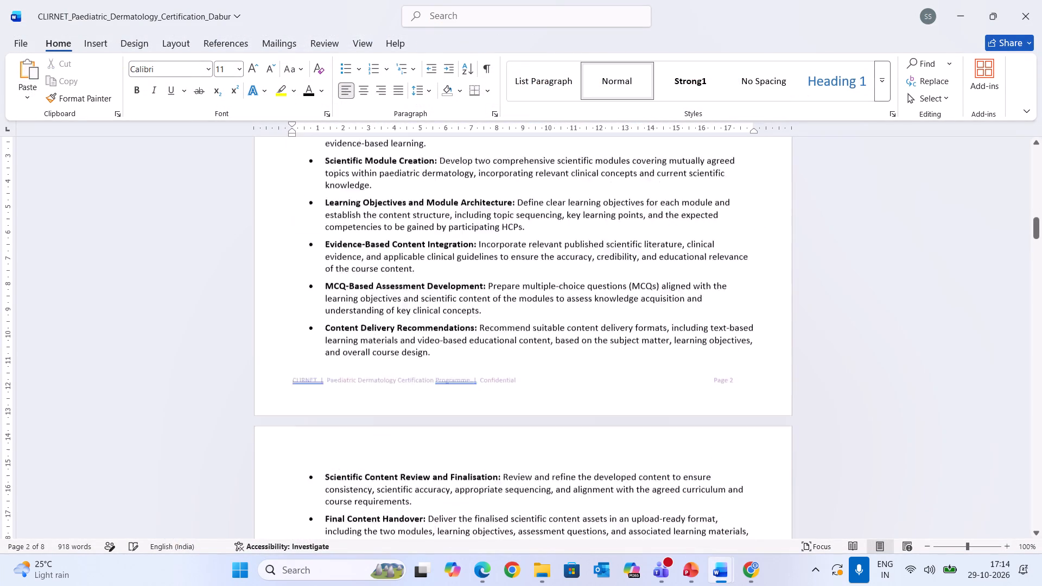
Remove the extra blank line between the copied Scope of CLIRNET Support banner and the "1. CLIRNET: Scientific Content Development" heading.
{"action": "scroll", "coordinate": [544, 278], "scroll_direction": "up", "scroll_amount": 5}
{"action": "scroll", "coordinate": [544, 278], "scroll_direction": "down", "scroll_amount": 1}
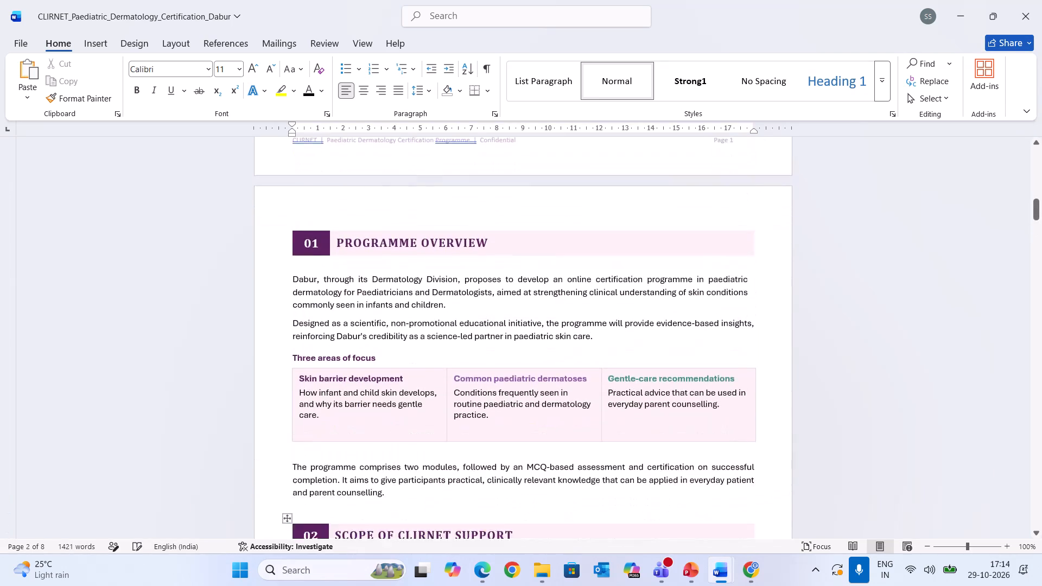
{"action": "scroll", "coordinate": [544, 278], "scroll_direction": "down", "scroll_amount": 1}
{"action": "scroll", "coordinate": [544, 278], "scroll_direction": "left", "scroll_amount": 1}
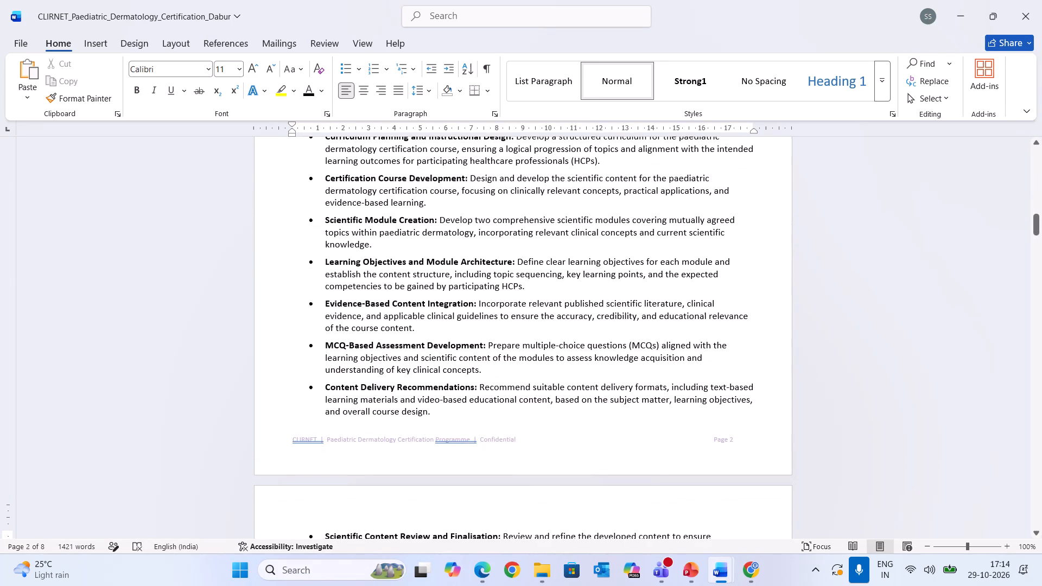
{"action": "scroll", "coordinate": [544, 278], "scroll_direction": "left", "scroll_amount": 2}
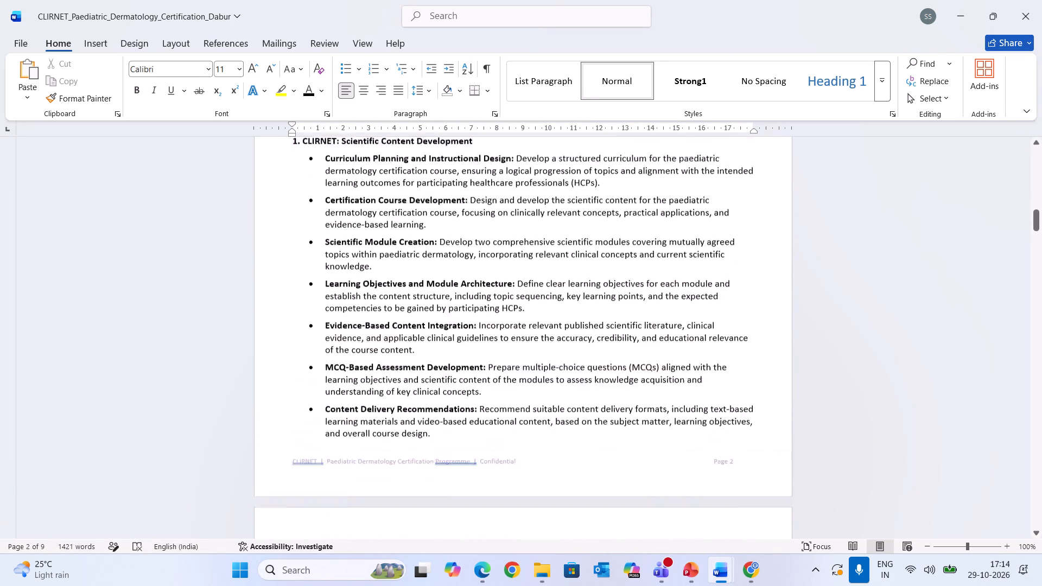
{"action": "scroll", "coordinate": [544, 278], "scroll_direction": "left", "scroll_amount": 2}
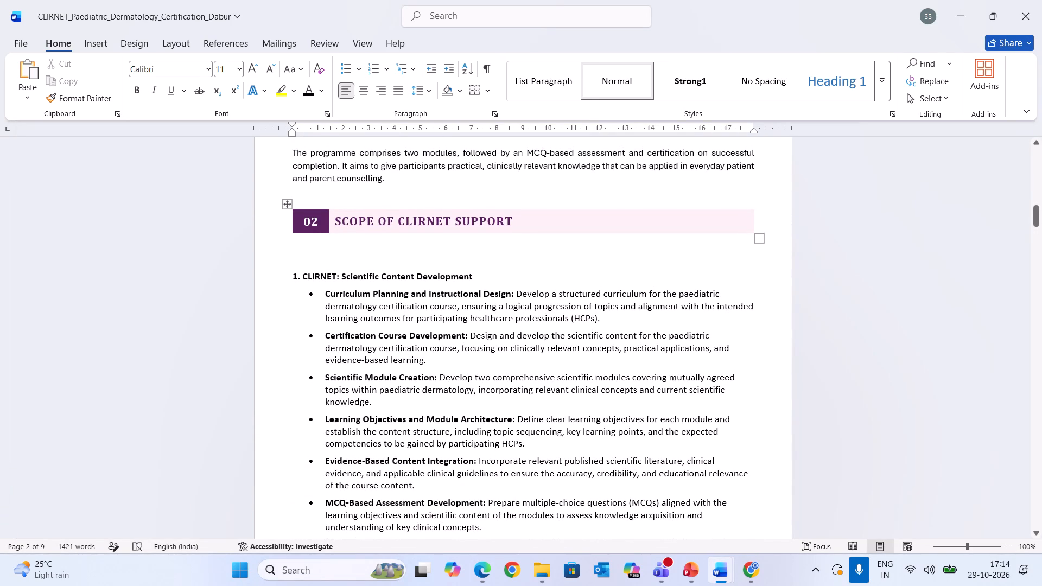
{"action": "scroll", "coordinate": [544, 278], "scroll_direction": "left", "scroll_amount": 1}
{"action": "left_click", "coordinate": [307, 250]}
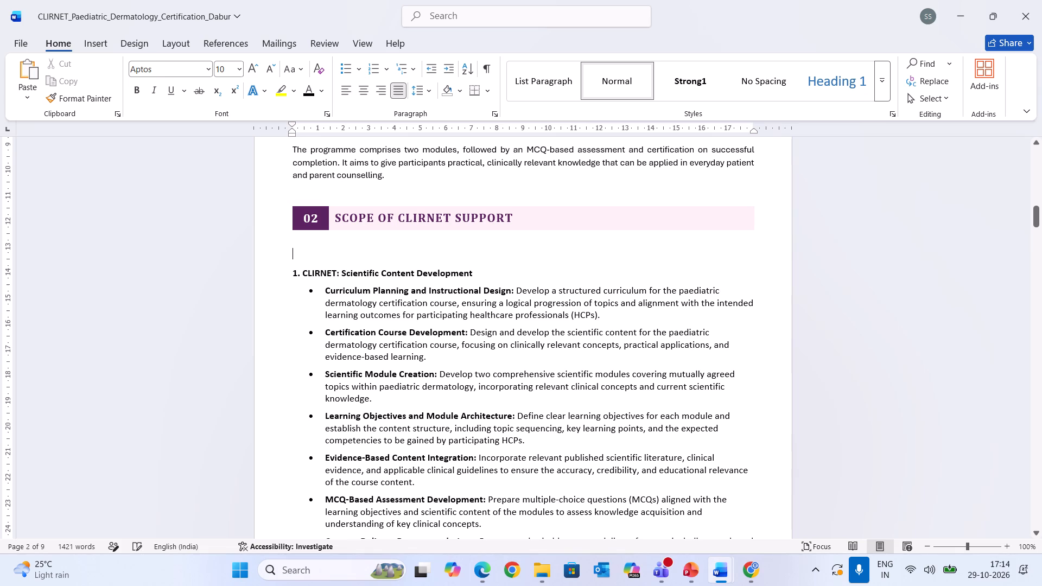
{"action": "key", "text": "BackSpace"}
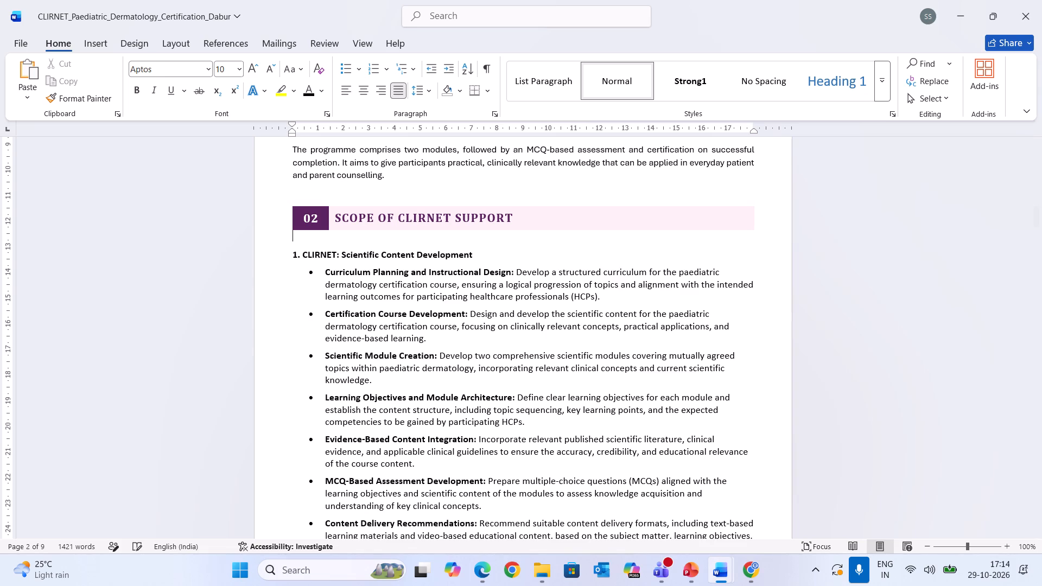
Review the pasted responsibilities' layout across pages 2 and 3 and the original Scope of CLIRNET Support section that follows.
{"action": "scroll", "coordinate": [307, 250], "scroll_direction": "down", "scroll_amount": 7}
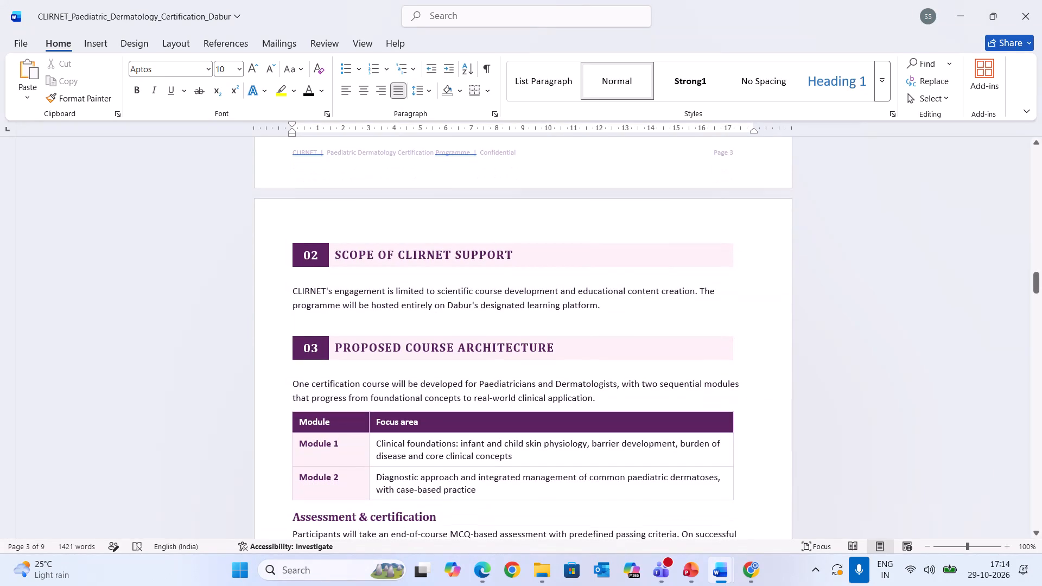
{"action": "scroll", "coordinate": [307, 250], "scroll_direction": "down", "scroll_amount": 2}
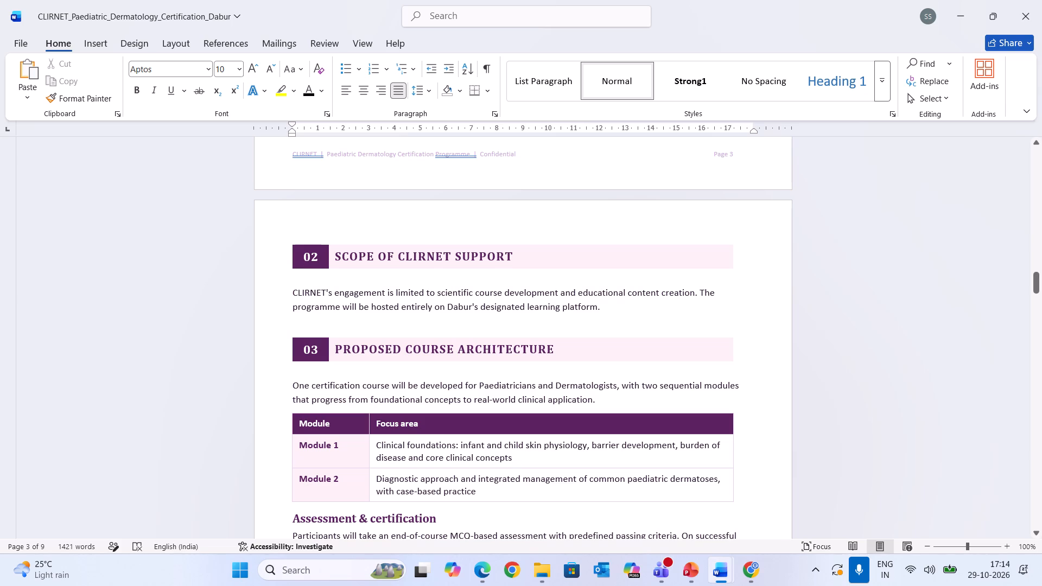
{"action": "scroll", "coordinate": [601, 309], "scroll_direction": "up", "scroll_amount": 3}
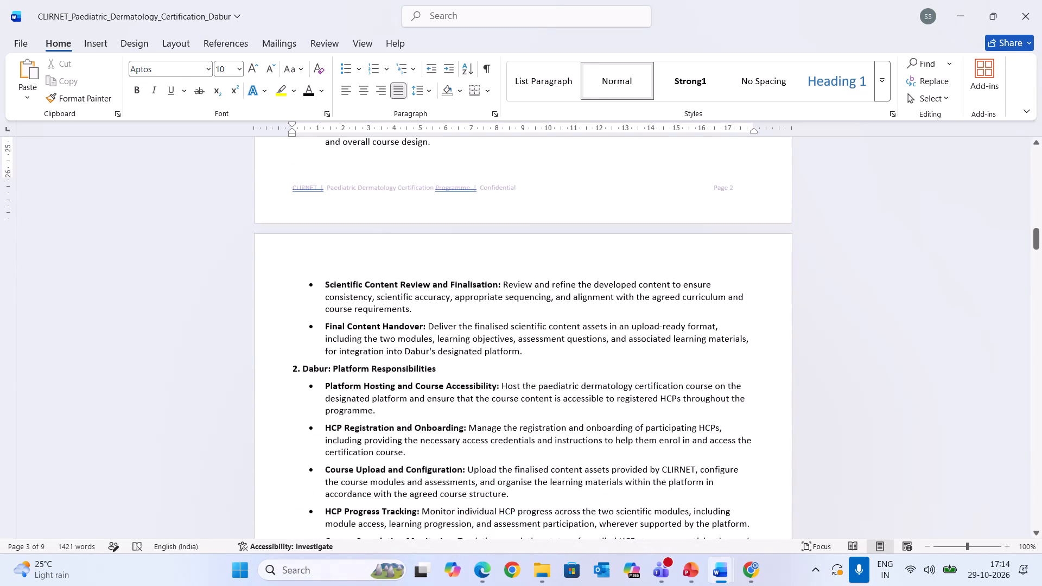
{"action": "scroll", "coordinate": [601, 309], "scroll_direction": "up", "scroll_amount": 5}
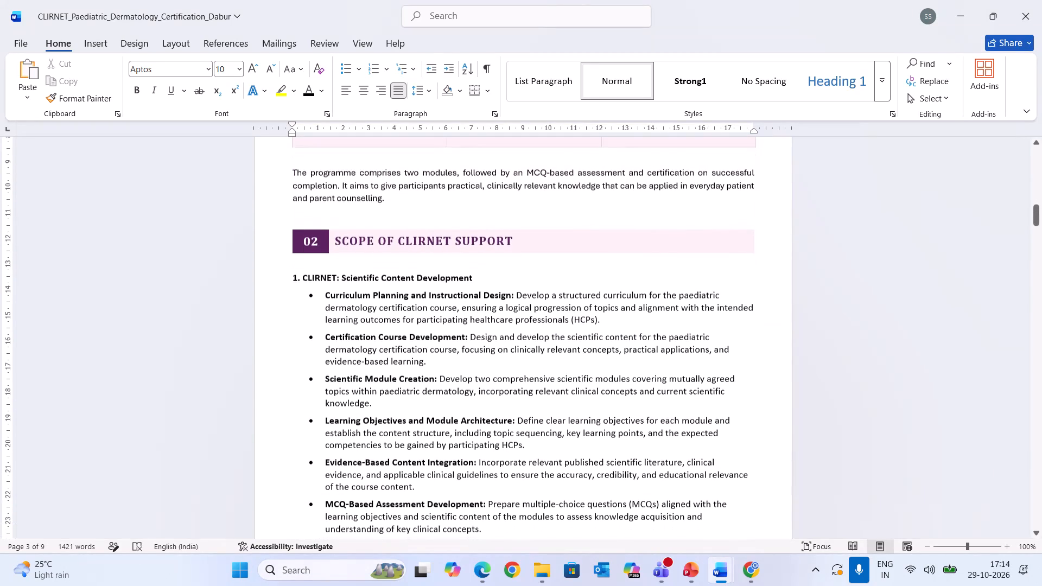
{"action": "scroll", "coordinate": [601, 309], "scroll_direction": "up", "scroll_amount": 4}
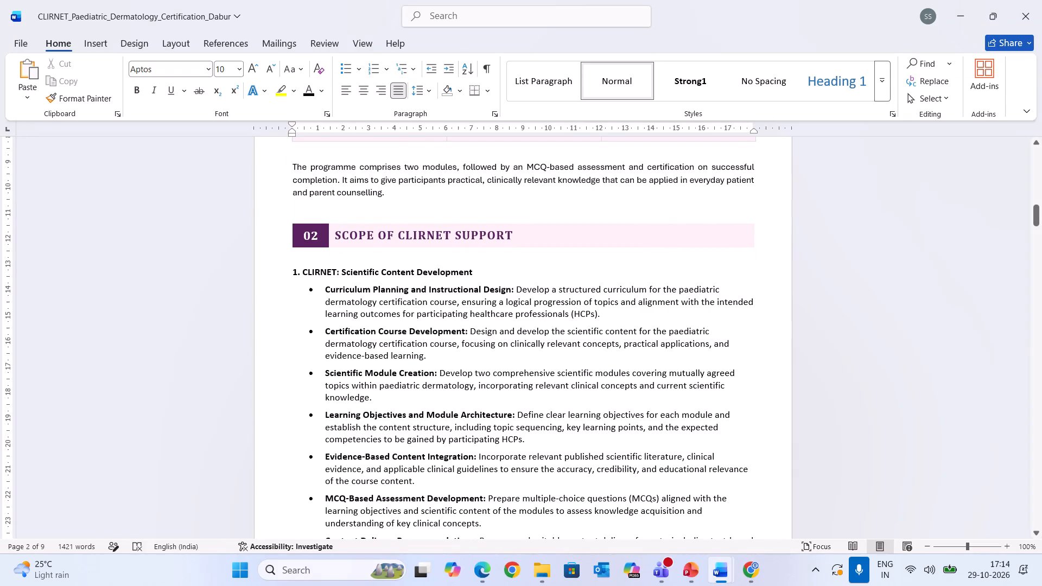
{"action": "scroll", "coordinate": [601, 309], "scroll_direction": "up", "scroll_amount": 1}
{"action": "scroll", "coordinate": [601, 309], "scroll_direction": "down", "scroll_amount": 1}
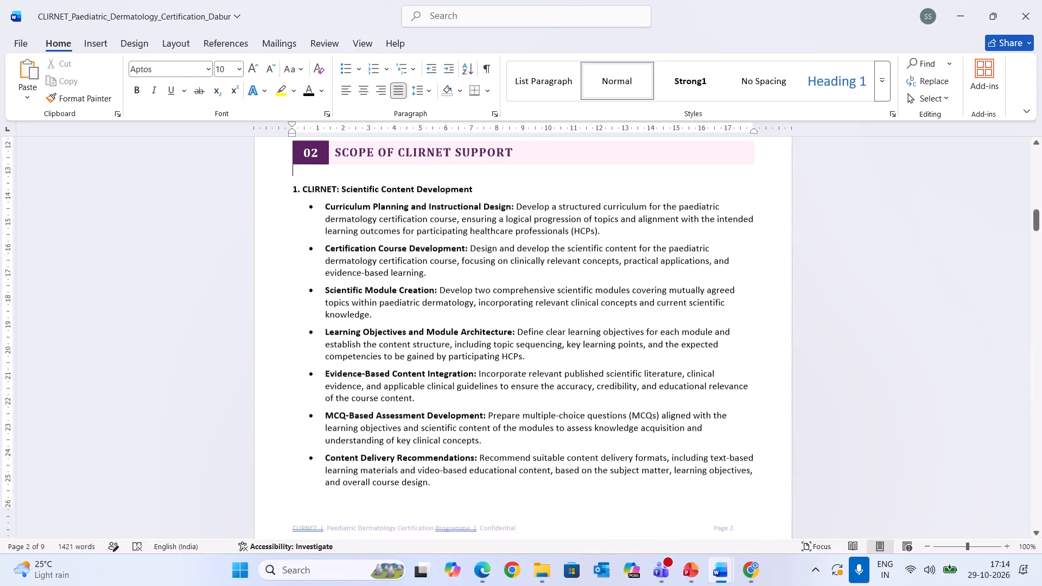
{"action": "scroll", "coordinate": [601, 309], "scroll_direction": "down", "scroll_amount": 2}
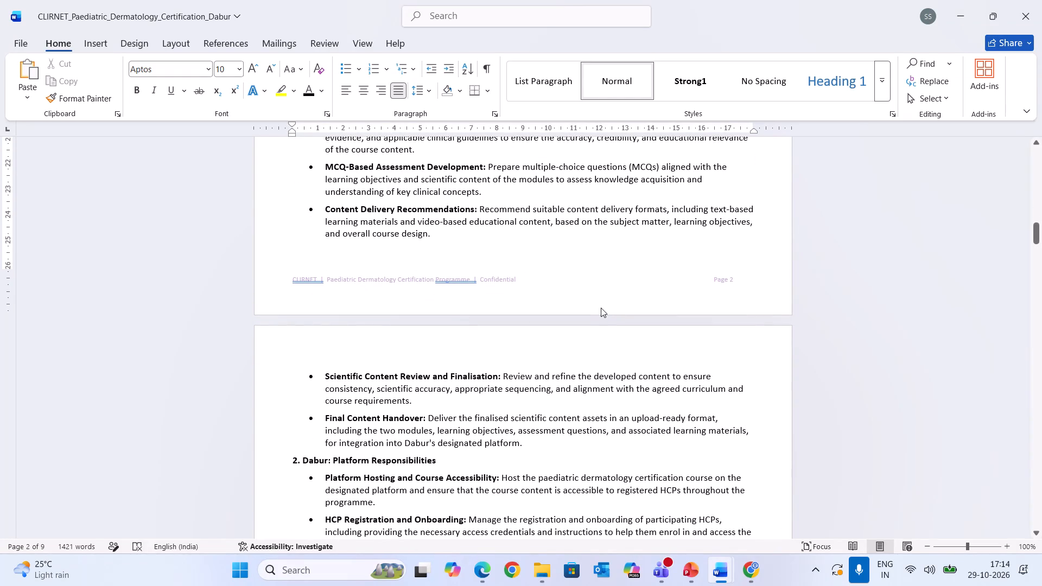
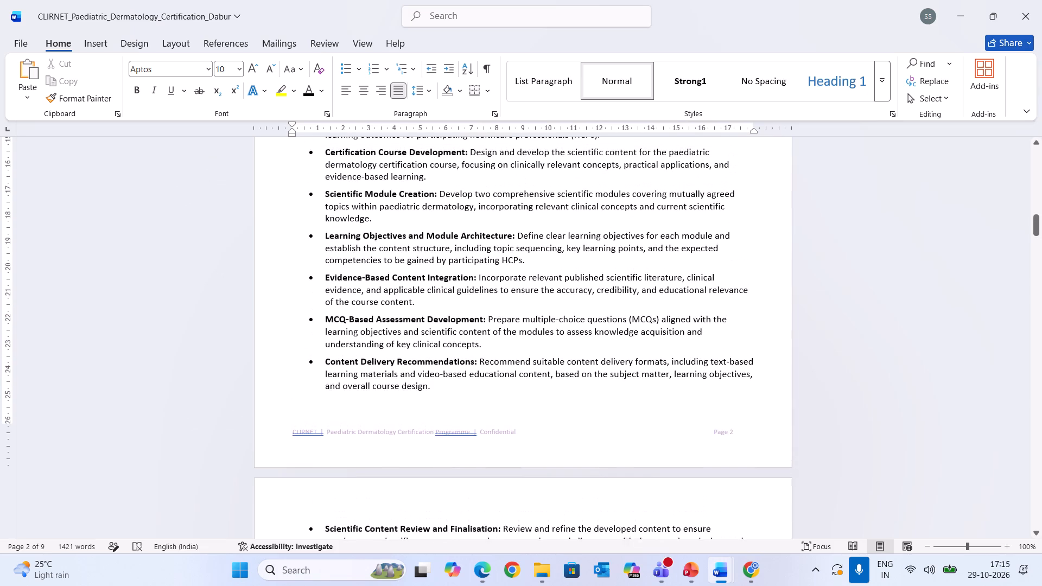
Apply the current font colour to the "The programme comprises two modules" paragraph in the Programme Overview section.
{"action": "scroll", "coordinate": [941, 395], "scroll_direction": "up", "scroll_amount": 1}
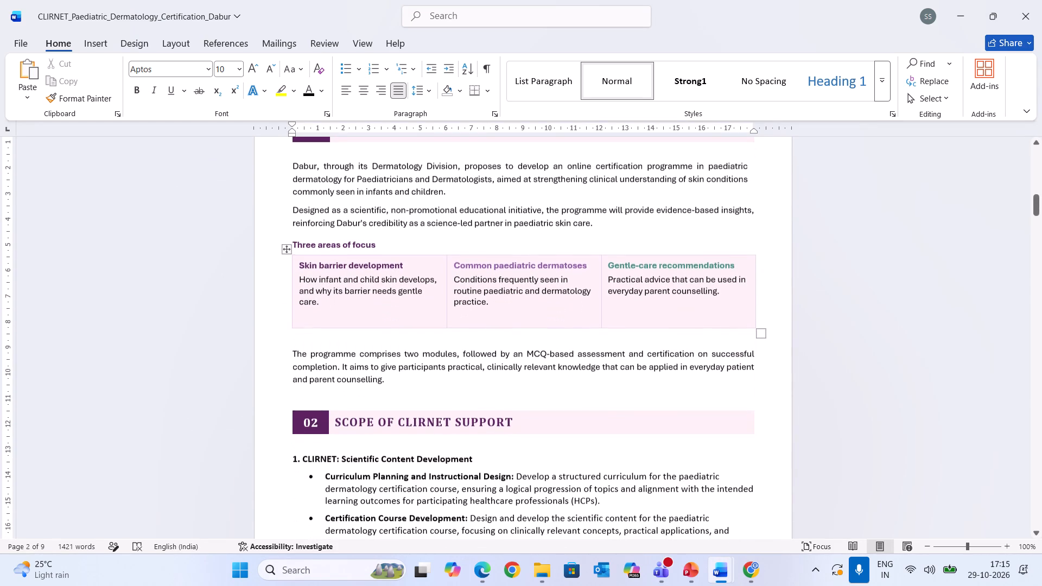
{"action": "left_click", "coordinate": [406, 381]}
{"action": "left_click_drag", "start_coordinate": [406, 381], "coordinate": [366, 372]}
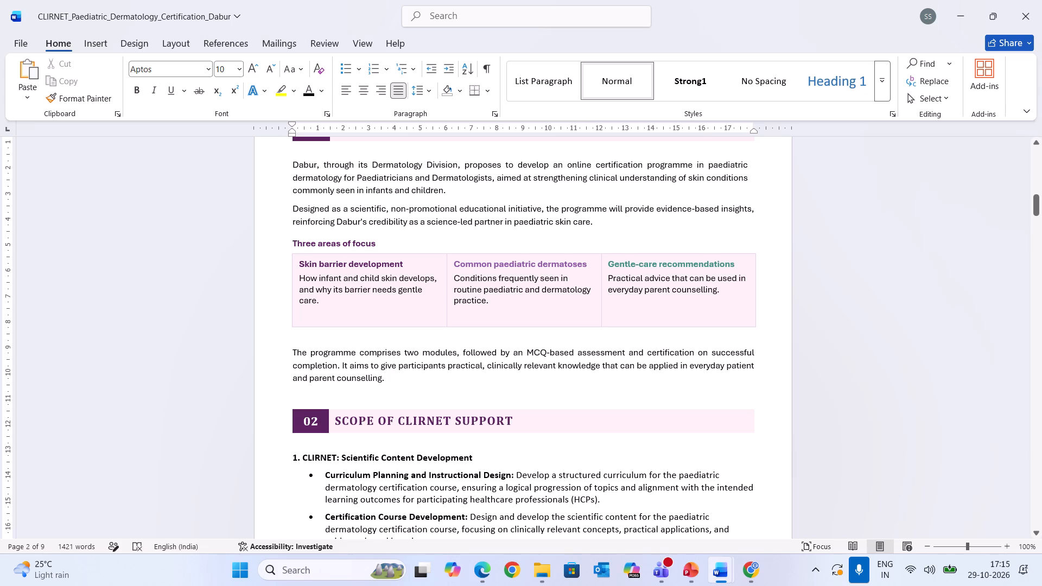
{"action": "left_click_drag", "start_coordinate": [366, 372], "coordinate": [291, 348]}
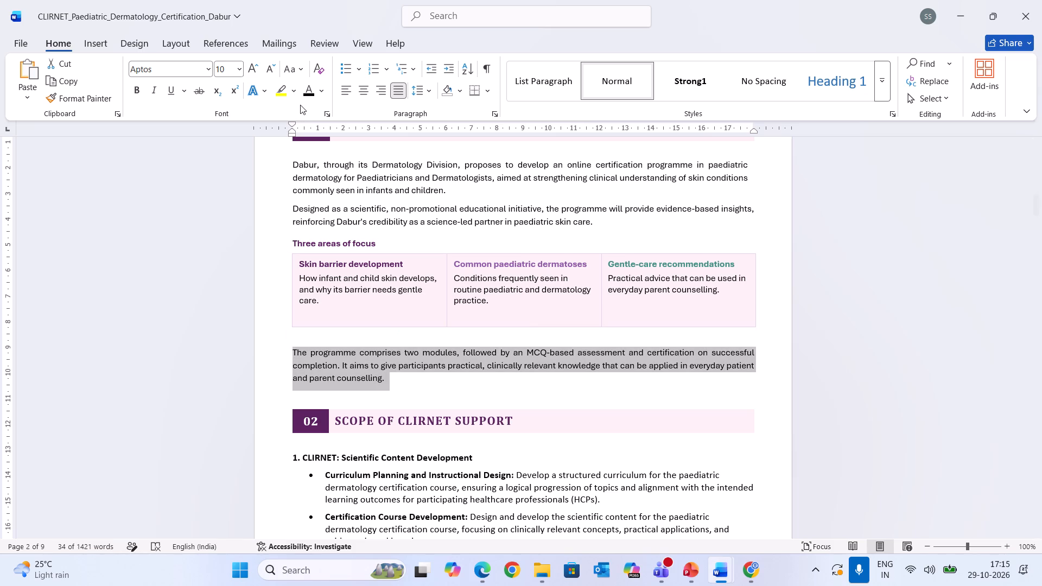
{"action": "left_click", "coordinate": [308, 94]}
{"action": "left_click", "coordinate": [848, 386]}
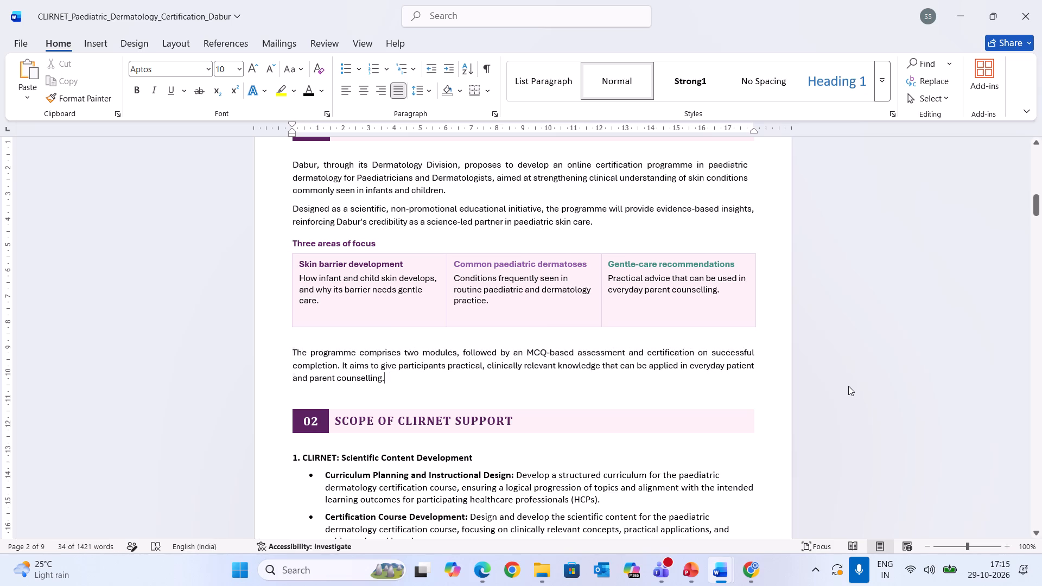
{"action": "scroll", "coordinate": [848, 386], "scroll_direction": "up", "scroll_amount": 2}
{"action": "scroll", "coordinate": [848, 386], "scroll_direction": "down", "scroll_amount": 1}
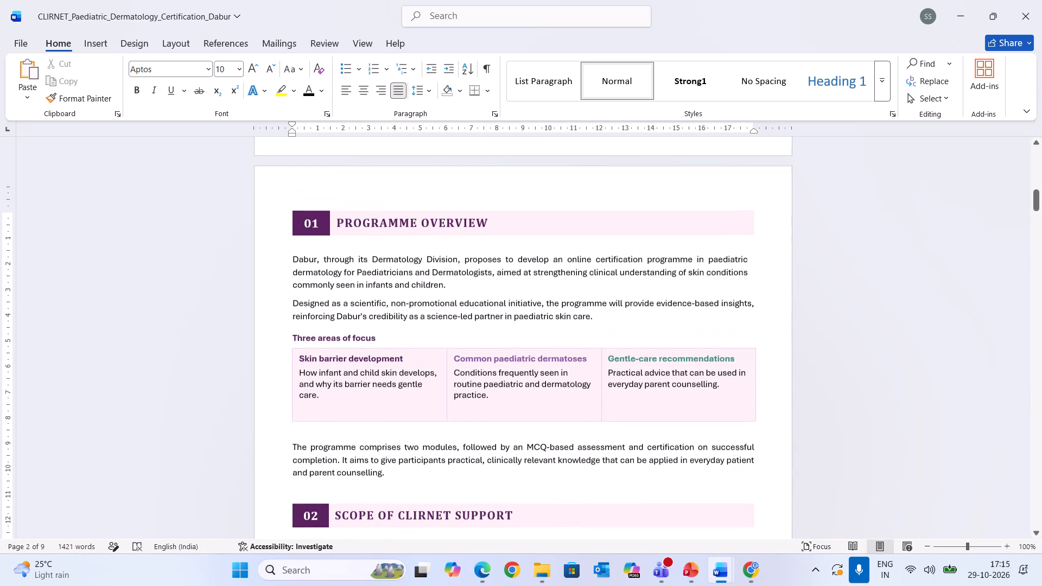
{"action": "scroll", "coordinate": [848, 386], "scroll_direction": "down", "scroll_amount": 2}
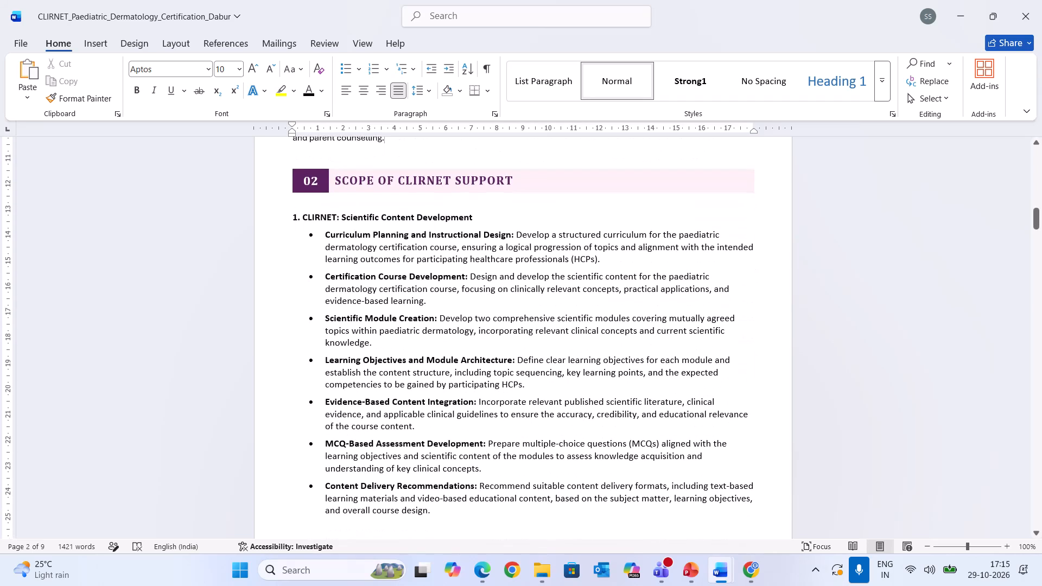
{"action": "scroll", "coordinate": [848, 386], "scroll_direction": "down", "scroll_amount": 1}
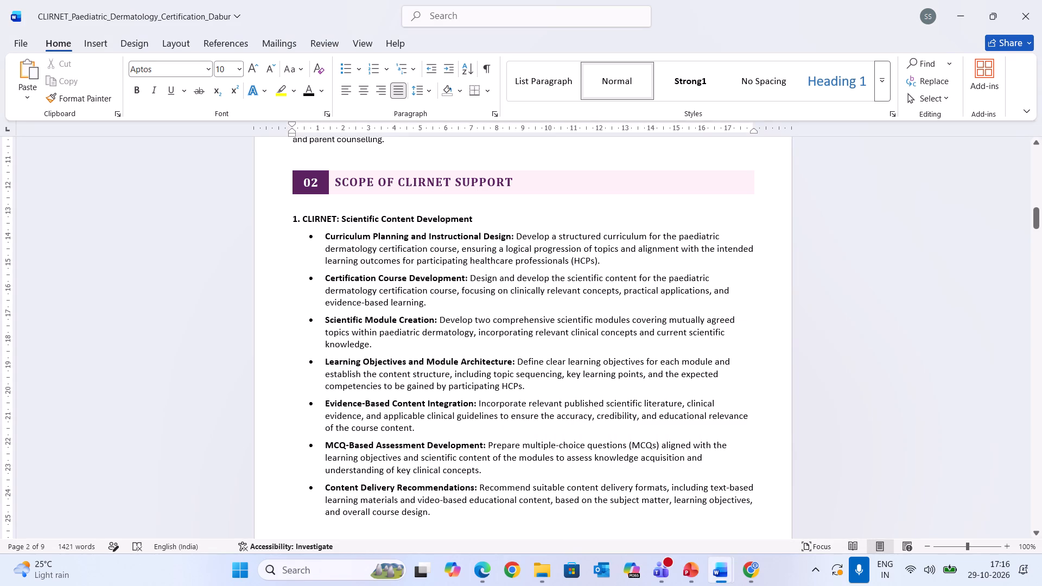
{"action": "left_click_drag", "start_coordinate": [295, 223], "coordinate": [440, 482]}
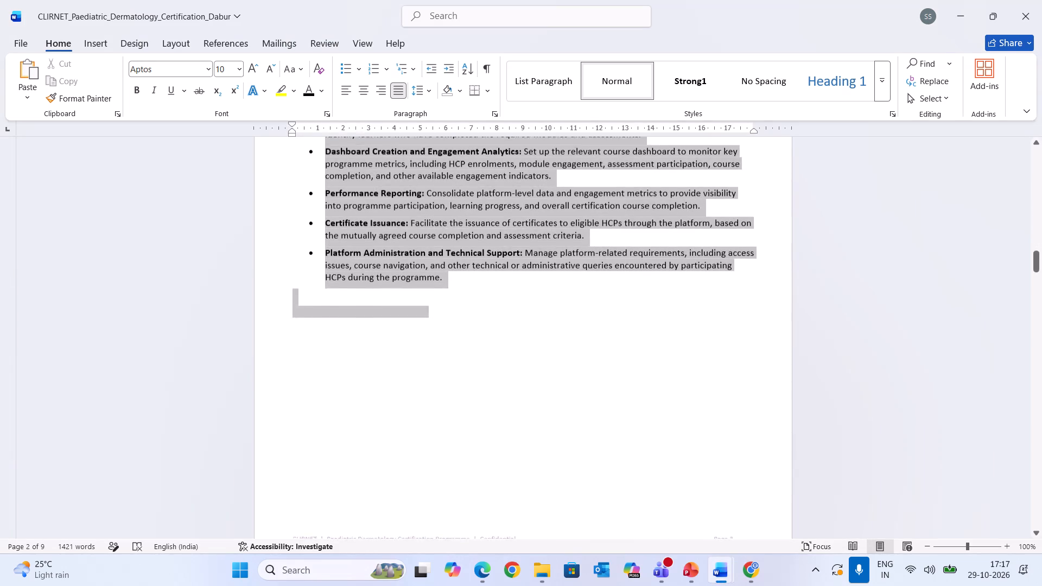
{"action": "left_click_drag", "start_coordinate": [440, 482], "coordinate": [441, 276]}
{"action": "key", "text": "BackSpace"}
{"action": "scroll", "coordinate": [441, 276], "scroll_direction": "up", "scroll_amount": 1}
{"action": "left_click", "coordinate": [357, 353]}
{"action": "key", "text": "BackSpace"}
{"action": "key", "text": "BackSpace"}
{"action": "key", "text": "BackSpace"}
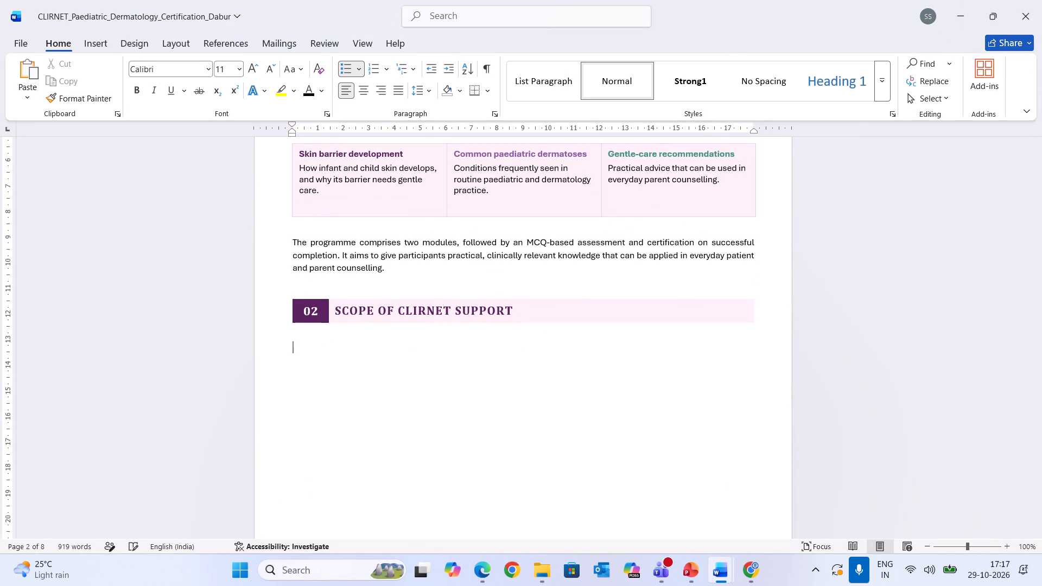
Paste the concise CLIRNET and Dabur responsibilities beneath the Scope of CLIRNET Support banner on page 2 and check their layout.
{"action": "key", "text": "ctrl+v"}
{"action": "scroll", "coordinate": [357, 353], "scroll_direction": "up", "scroll_amount": 1}
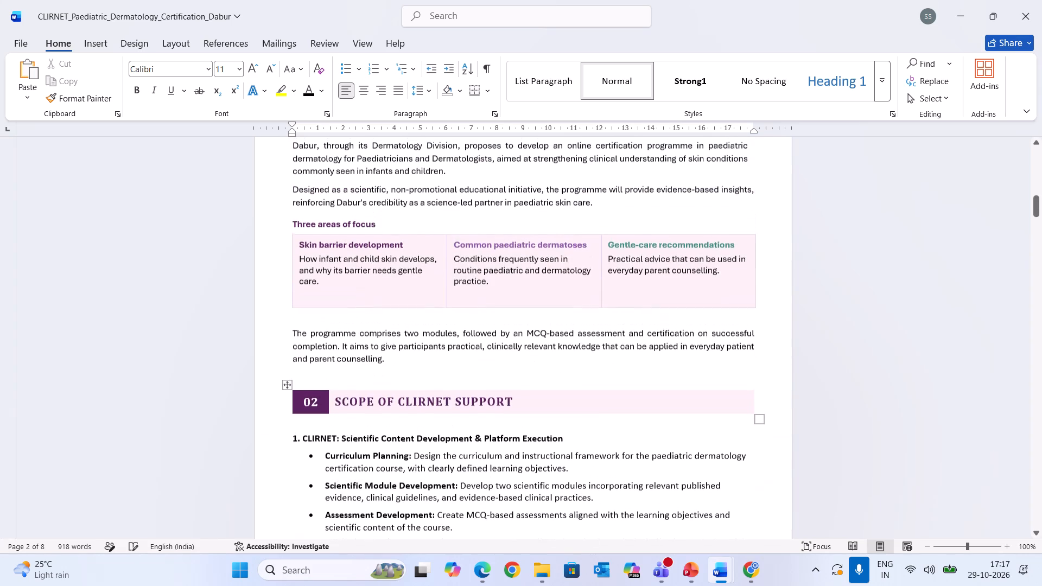
{"action": "scroll", "coordinate": [357, 353], "scroll_direction": "up", "scroll_amount": 1}
{"action": "scroll", "coordinate": [324, 445], "scroll_direction": "down", "scroll_amount": 1}
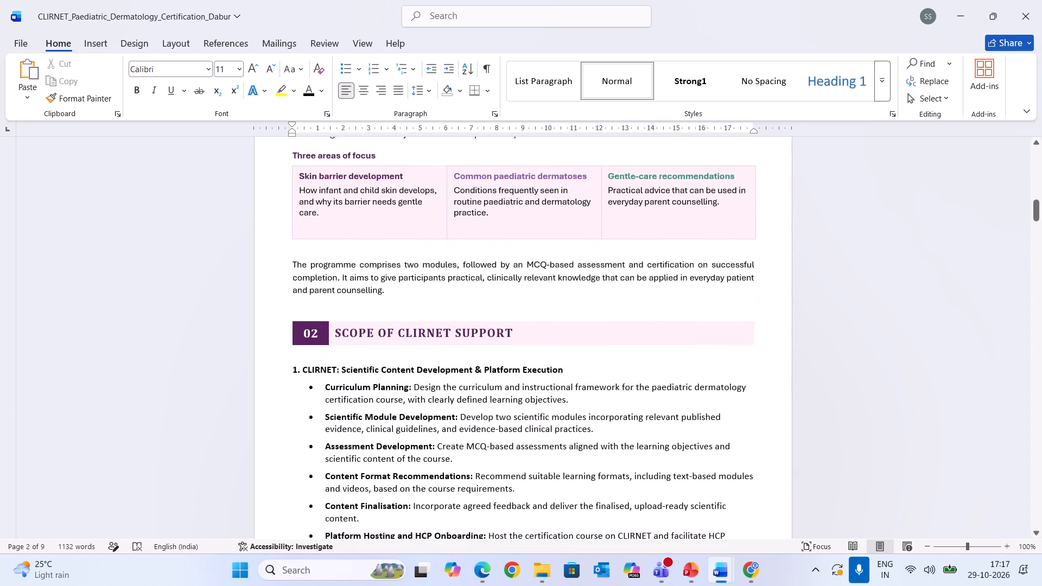
{"action": "scroll", "coordinate": [324, 445], "scroll_direction": "down", "scroll_amount": 1}
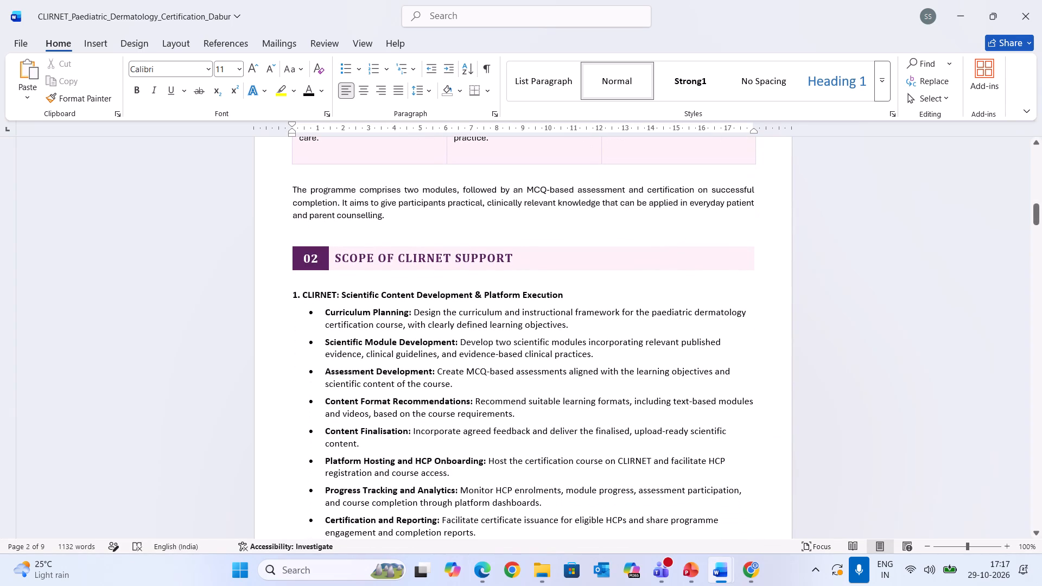
{"action": "scroll", "coordinate": [324, 445], "scroll_direction": "down", "scroll_amount": 1}
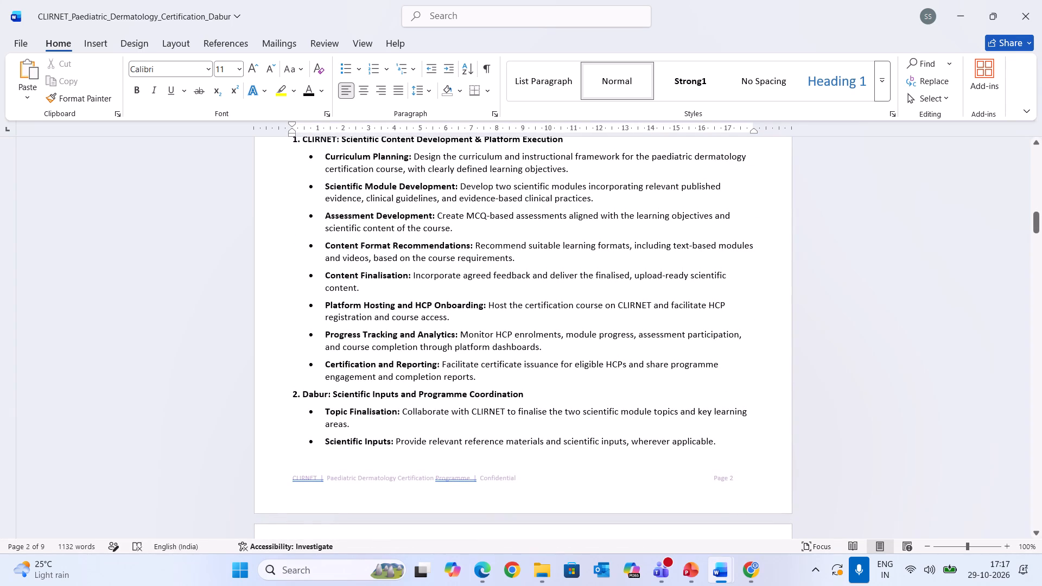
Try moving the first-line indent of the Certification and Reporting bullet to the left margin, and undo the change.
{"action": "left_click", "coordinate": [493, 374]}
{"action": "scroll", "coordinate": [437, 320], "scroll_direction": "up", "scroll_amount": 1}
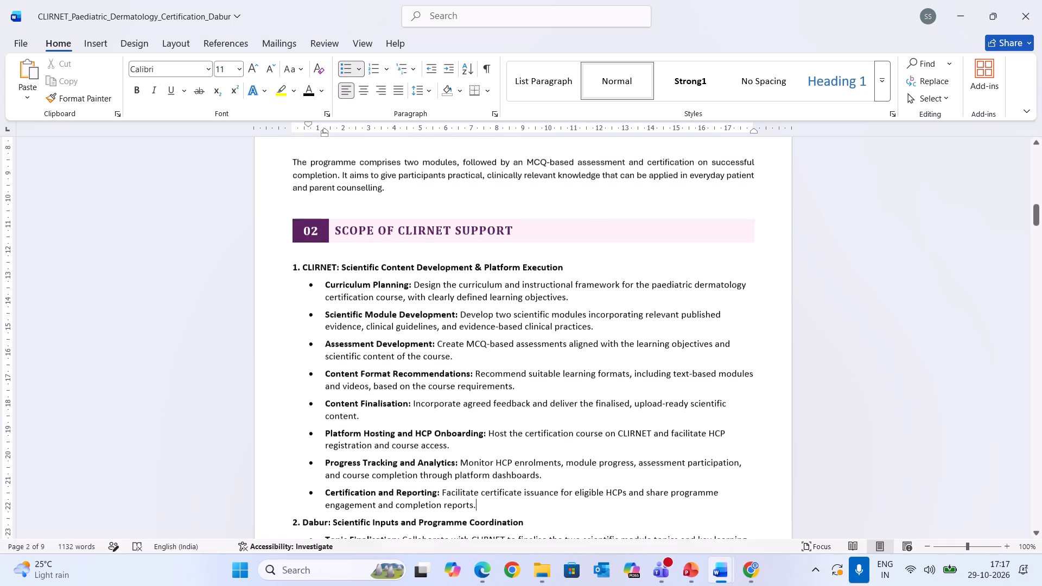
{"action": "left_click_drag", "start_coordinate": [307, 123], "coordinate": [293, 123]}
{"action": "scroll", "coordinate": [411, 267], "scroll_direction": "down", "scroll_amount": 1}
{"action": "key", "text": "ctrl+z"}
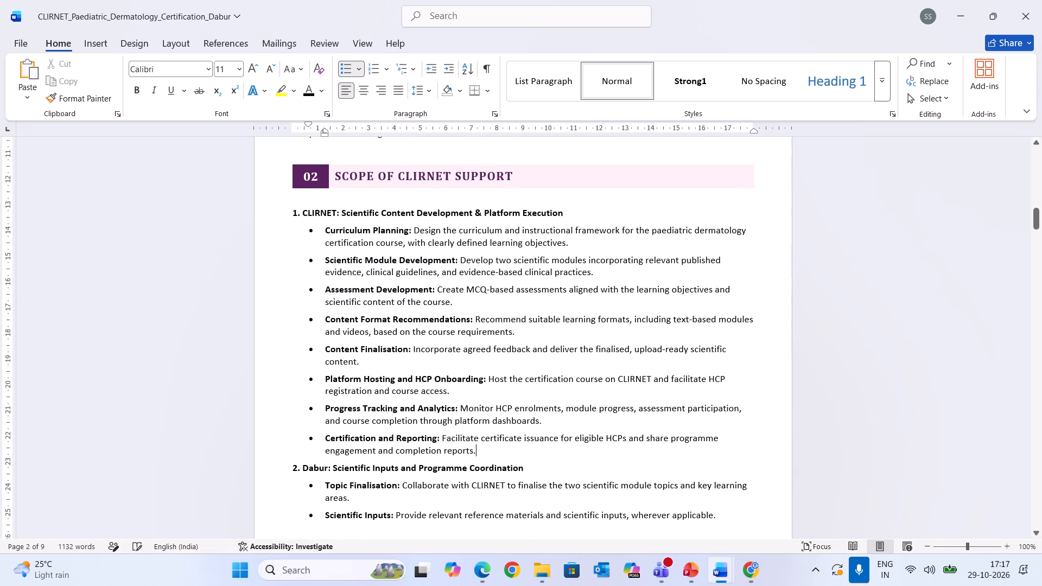
Align all eight CLIRNET bullets, Curriculum Planning to Certification and Reporting, with the left margin and reduce their hanging text indent to about 0.75 cm.
{"action": "left_click_drag", "start_coordinate": [484, 450], "coordinate": [329, 225]}
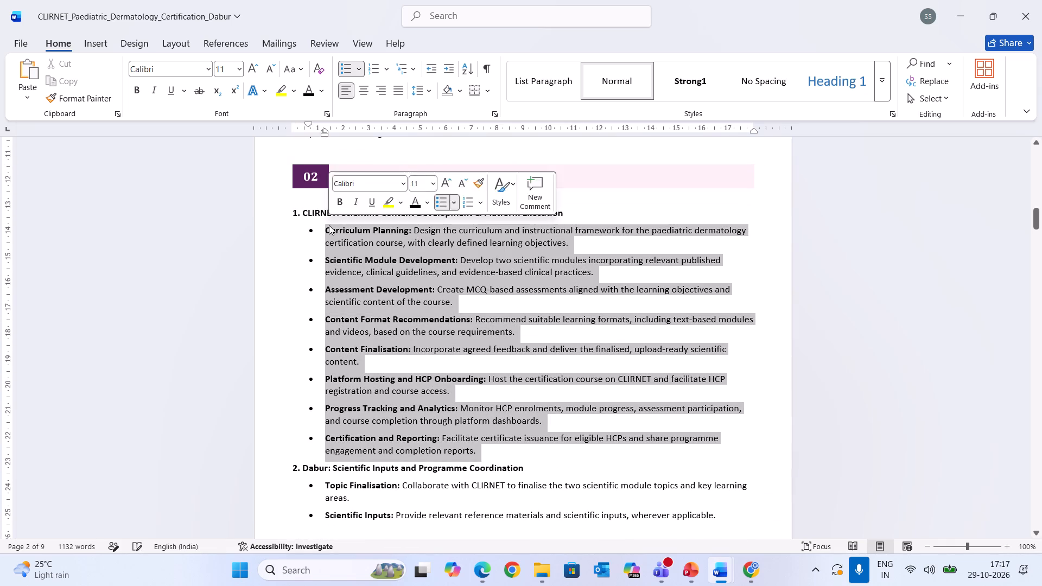
{"action": "left_click_drag", "start_coordinate": [309, 123], "coordinate": [295, 123]}
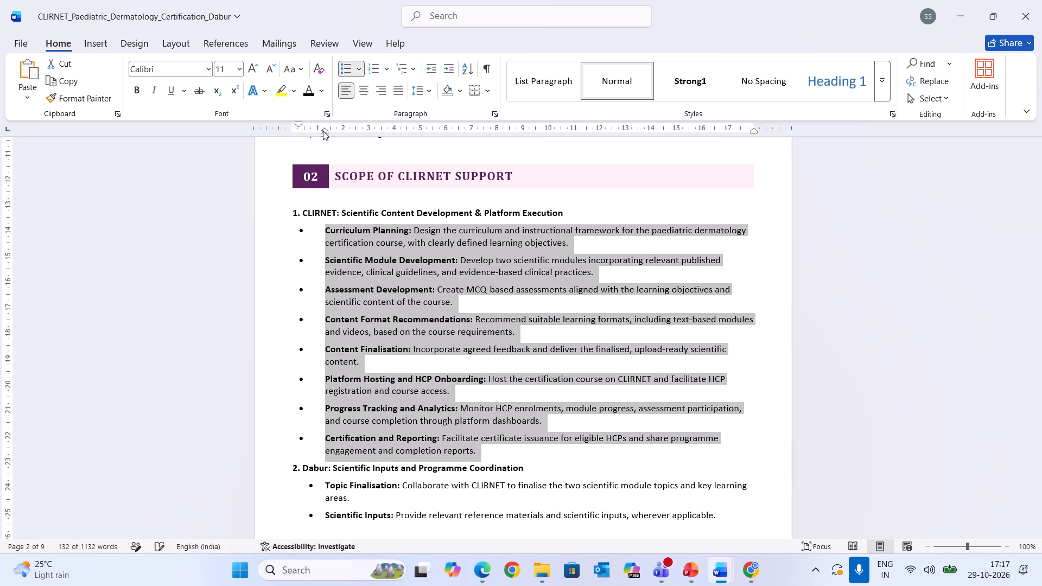
{"action": "left_click_drag", "start_coordinate": [323, 131], "coordinate": [311, 129]}
{"action": "left_click_drag", "start_coordinate": [299, 122], "coordinate": [293, 122]}
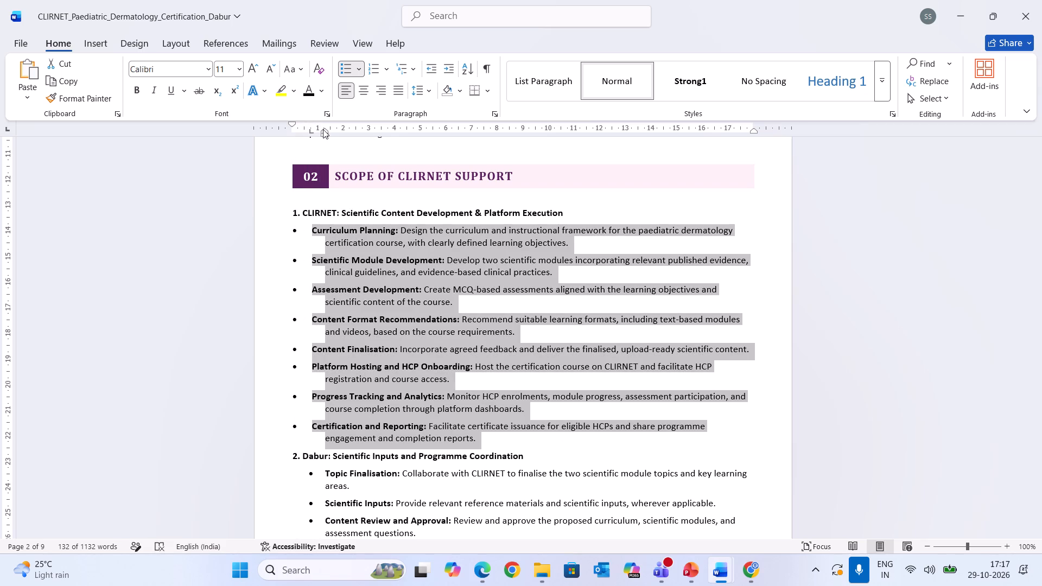
{"action": "left_click_drag", "start_coordinate": [323, 129], "coordinate": [310, 128]}
Align the five Dabur bullets, Topic Finalisation to Programme Alignment, with the left margin and match their text indent to the CLIRNET bullets.
{"action": "scroll", "coordinate": [493, 388], "scroll_direction": "down", "scroll_amount": 1}
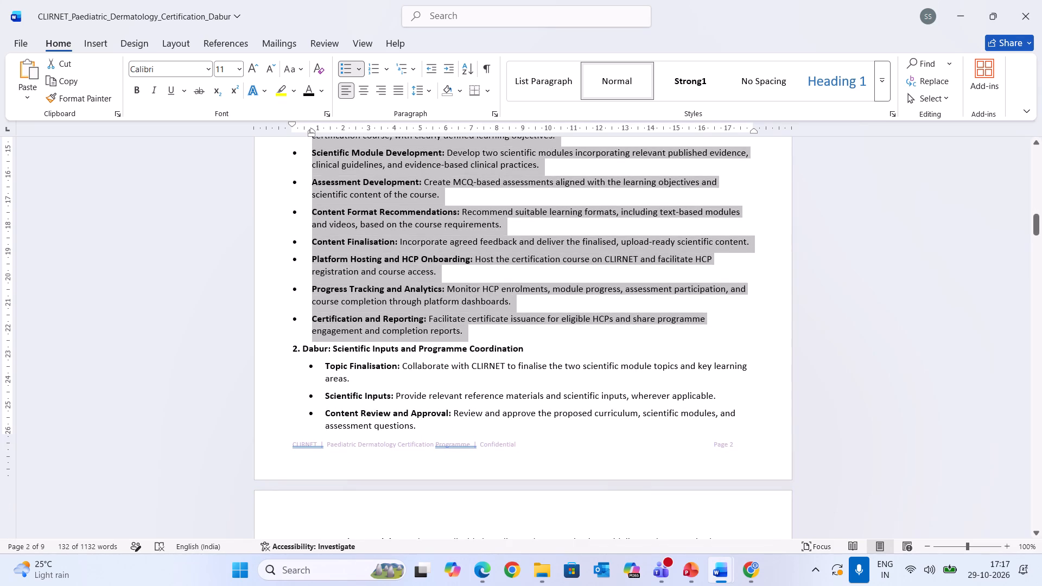
{"action": "left_click_drag", "start_coordinate": [310, 365], "coordinate": [424, 461]}
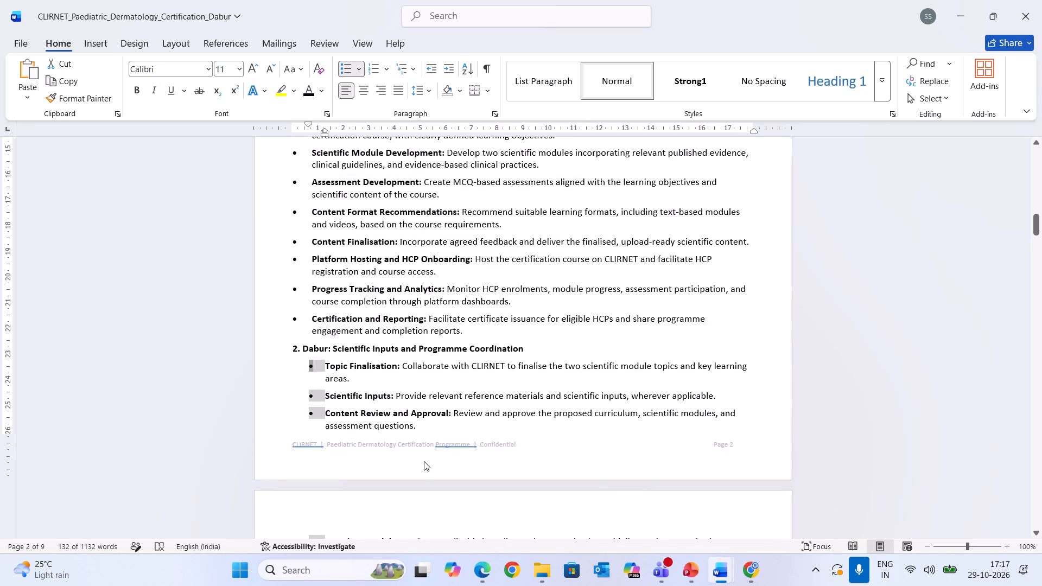
{"action": "scroll", "coordinate": [409, 488], "scroll_direction": "down", "scroll_amount": 1}
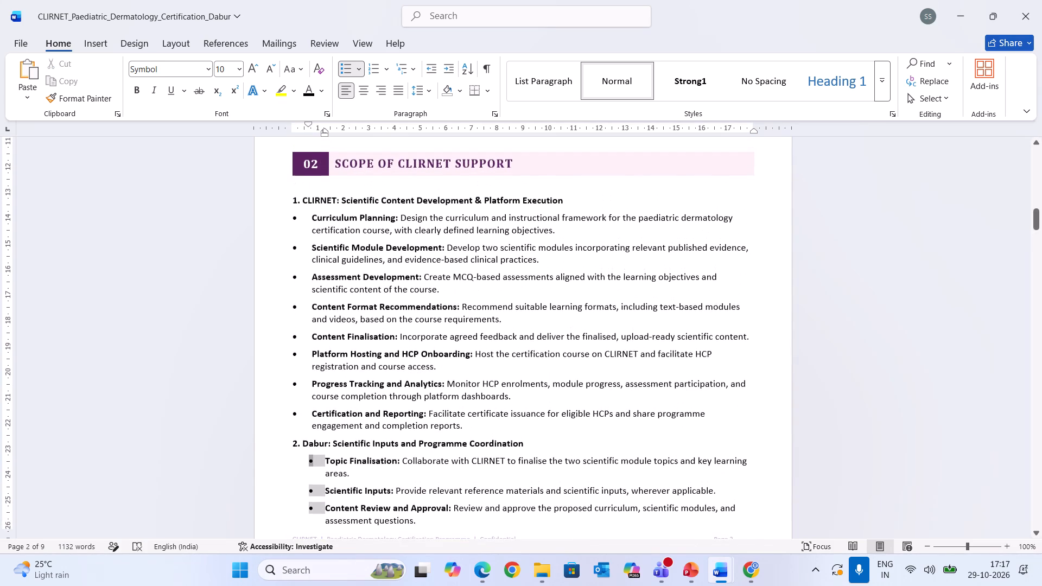
{"action": "scroll", "coordinate": [409, 488], "scroll_direction": "down", "scroll_amount": 1}
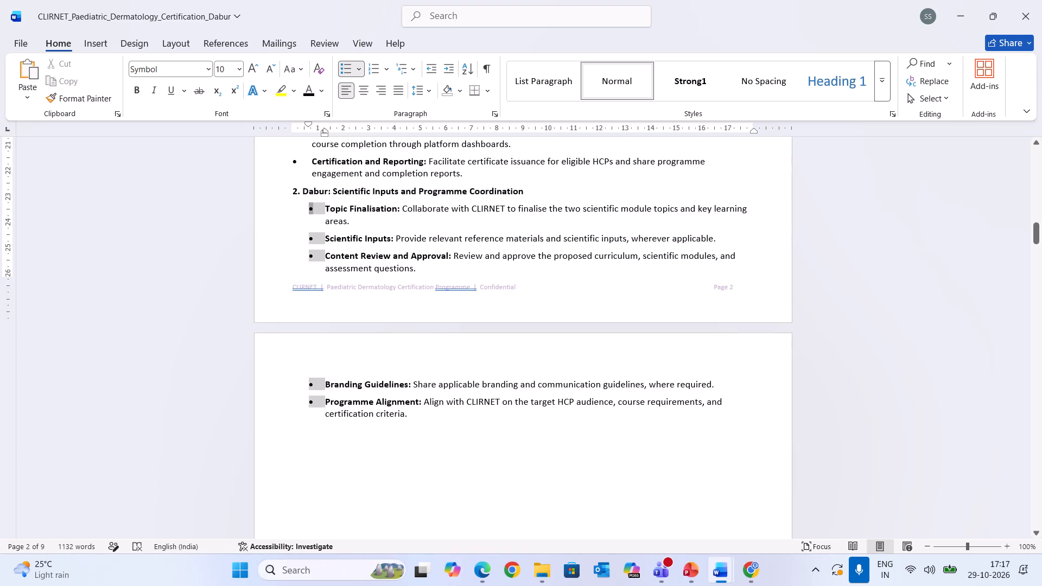
{"action": "left_click", "coordinate": [410, 416]}
{"action": "left_click_drag", "start_coordinate": [410, 416], "coordinate": [314, 218]}
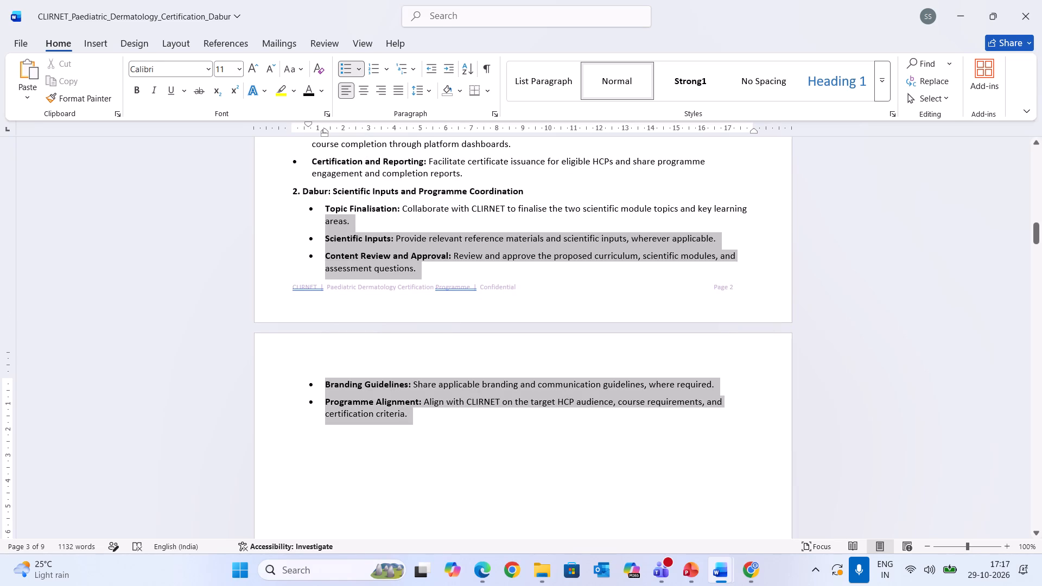
{"action": "left_click_drag", "start_coordinate": [314, 218], "coordinate": [317, 212]}
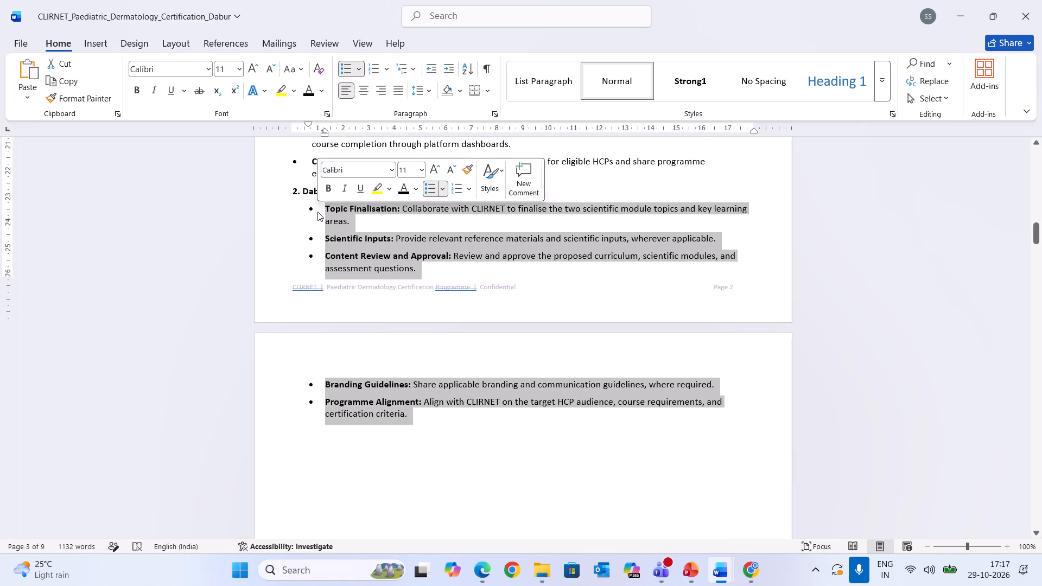
{"action": "left_click_drag", "start_coordinate": [310, 125], "coordinate": [295, 128]}
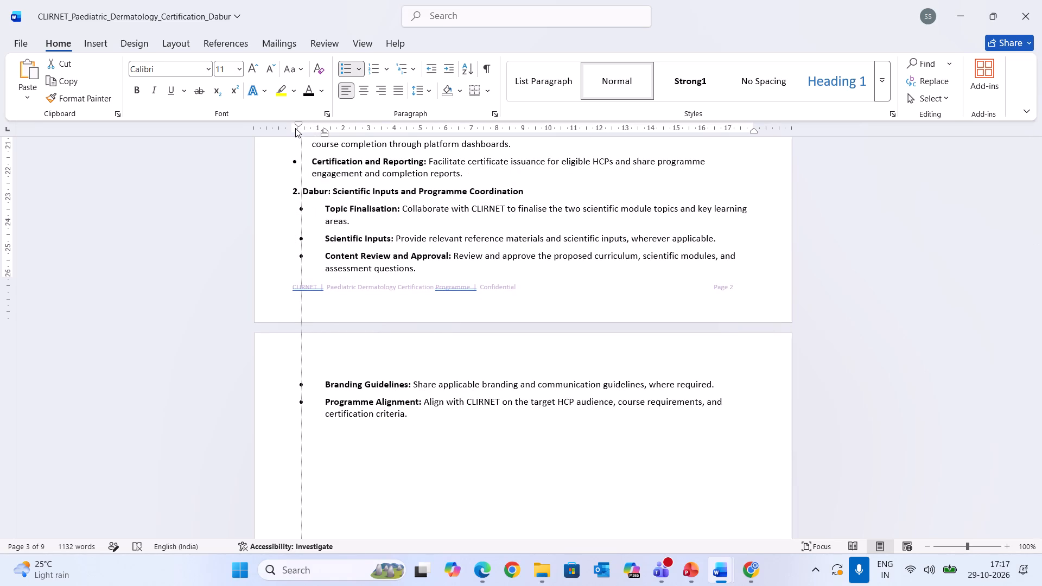
{"action": "left_click_drag", "start_coordinate": [295, 128], "coordinate": [291, 128]}
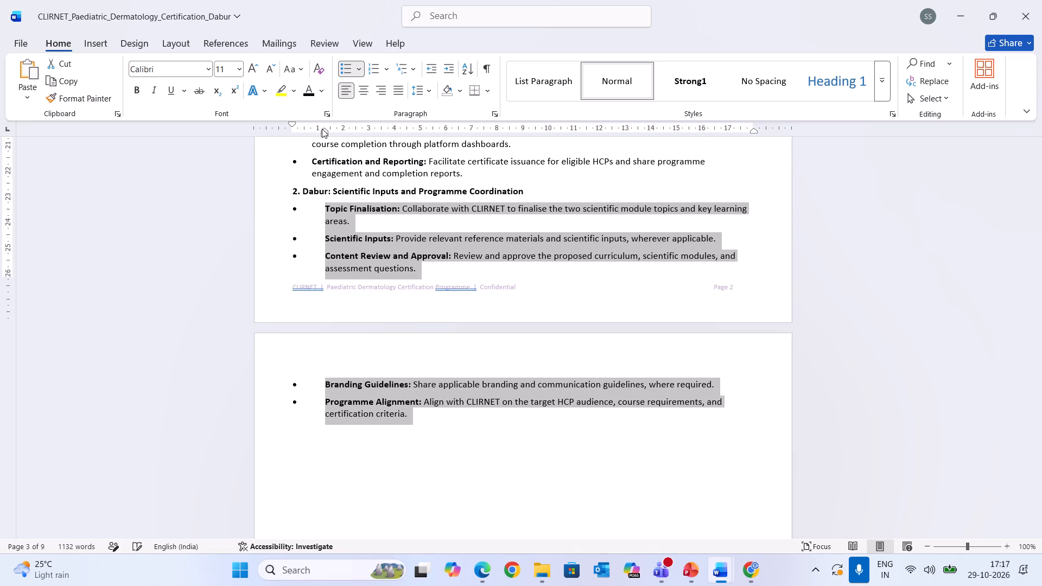
{"action": "left_click_drag", "start_coordinate": [323, 130], "coordinate": [309, 130]}
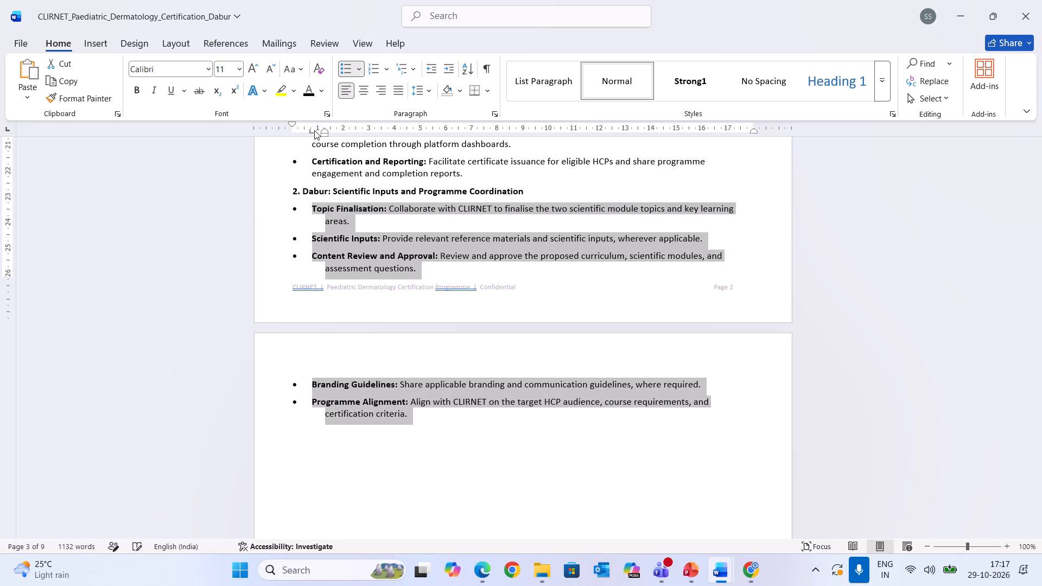
{"action": "left_click_drag", "start_coordinate": [325, 130], "coordinate": [310, 130]}
Add an unbulleted blank line between the Certification and Reporting bullet and the Dabur heading.
{"action": "scroll", "coordinate": [383, 327], "scroll_direction": "up", "scroll_amount": 2}
{"action": "scroll", "coordinate": [383, 327], "scroll_direction": "down", "scroll_amount": 1}
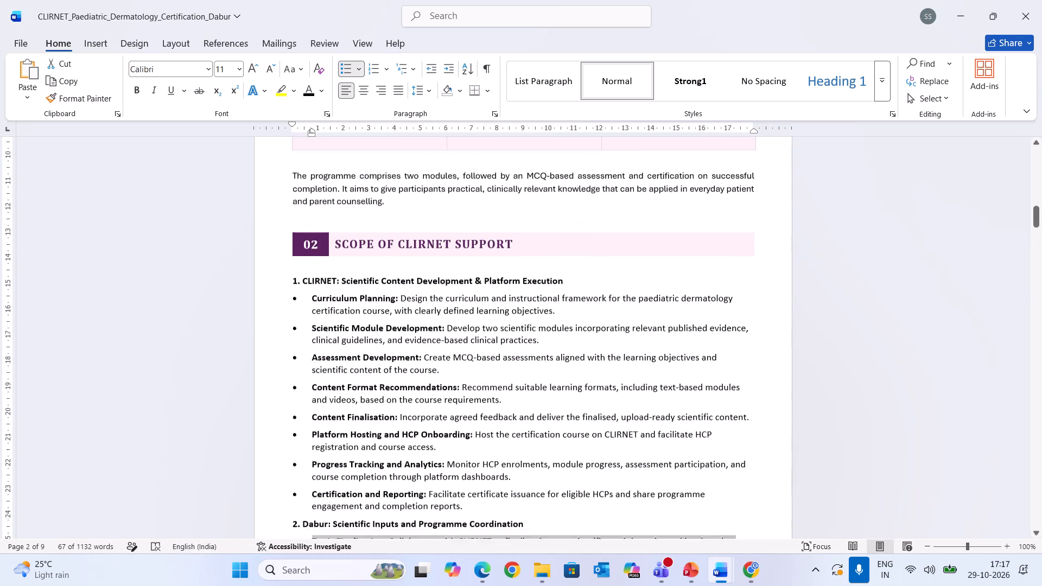
{"action": "scroll", "coordinate": [383, 327], "scroll_direction": "down", "scroll_amount": 1}
{"action": "left_click", "coordinate": [468, 456]}
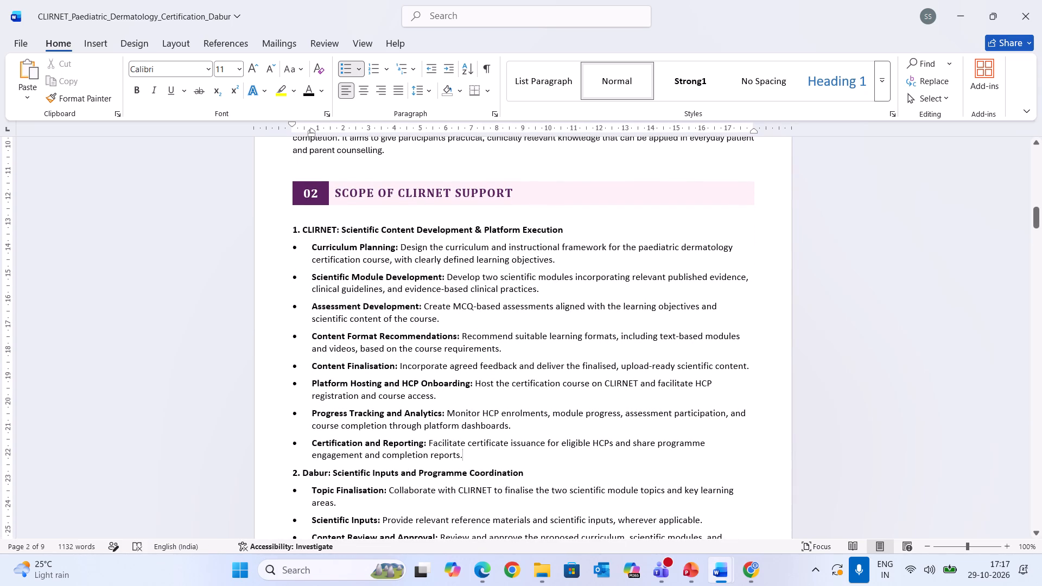
{"action": "key", "text": "Return"}
{"action": "key", "text": "BackSpace"}
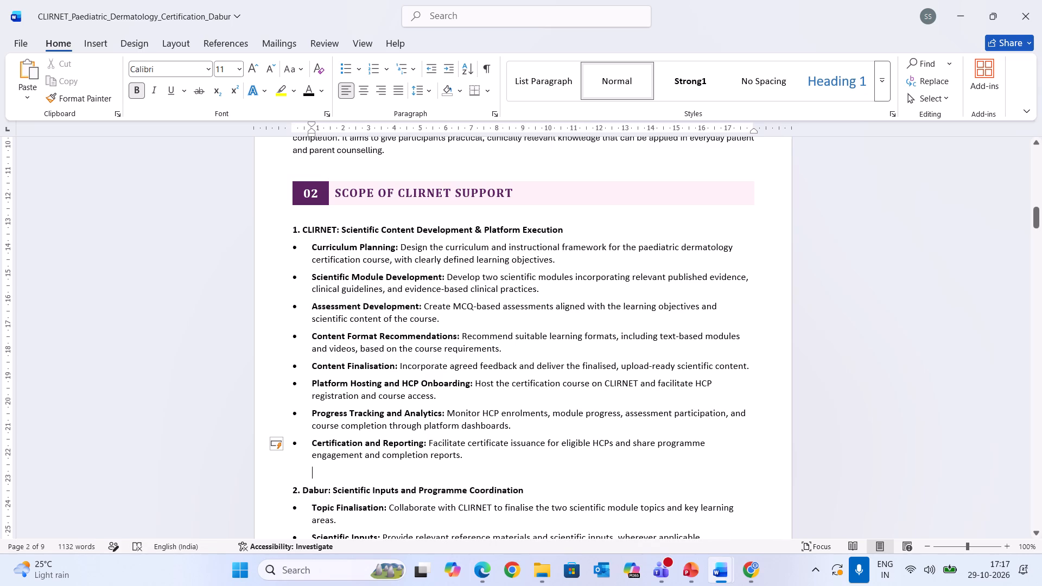
Justify the eight CLIRNET bullets and set their font to Aptos at size 10.
{"action": "left_click_drag", "start_coordinate": [465, 455], "coordinate": [321, 250]}
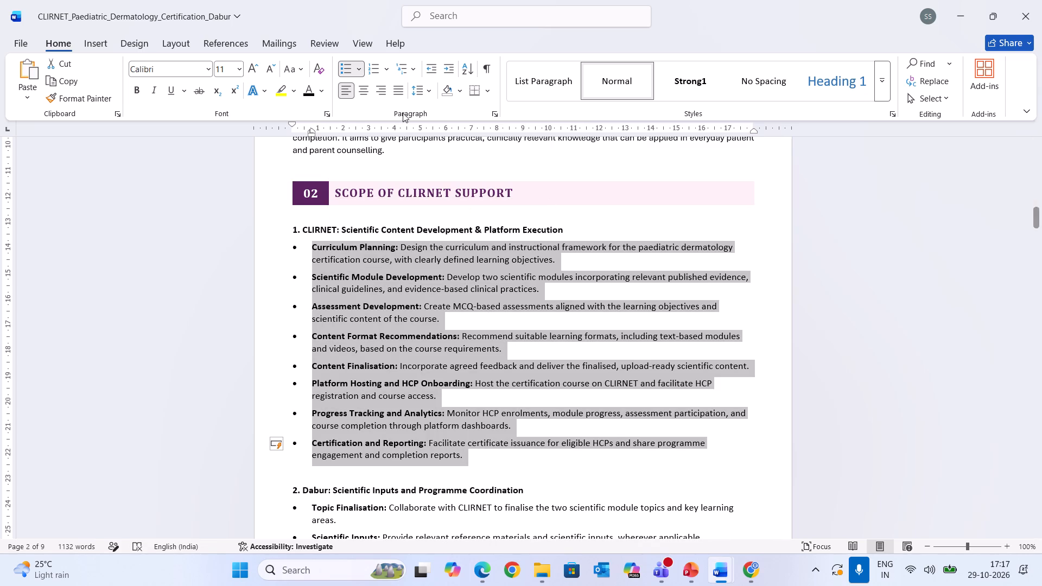
{"action": "left_click", "coordinate": [397, 87]}
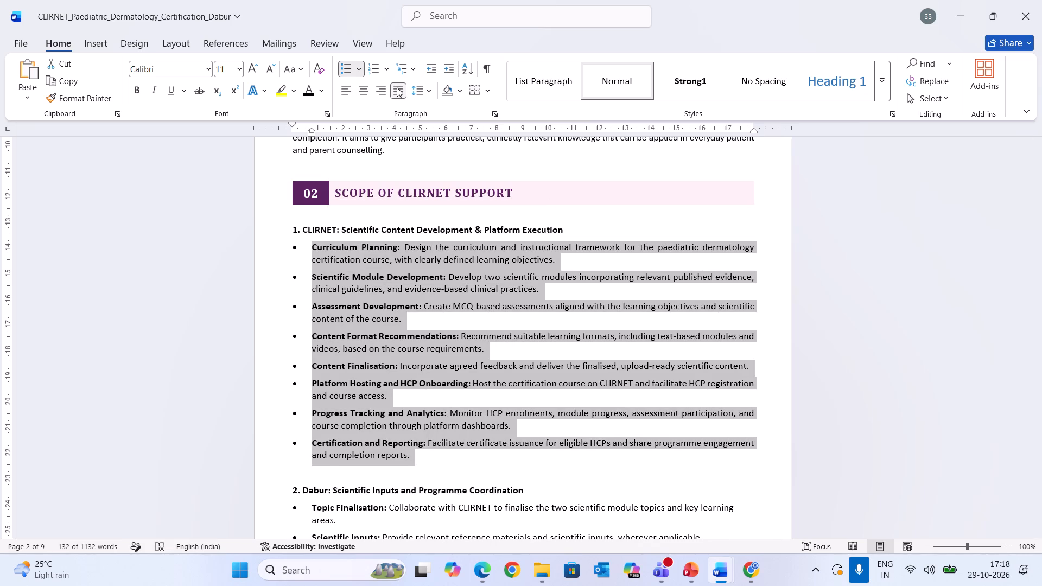
{"action": "left_click", "coordinate": [263, 66]}
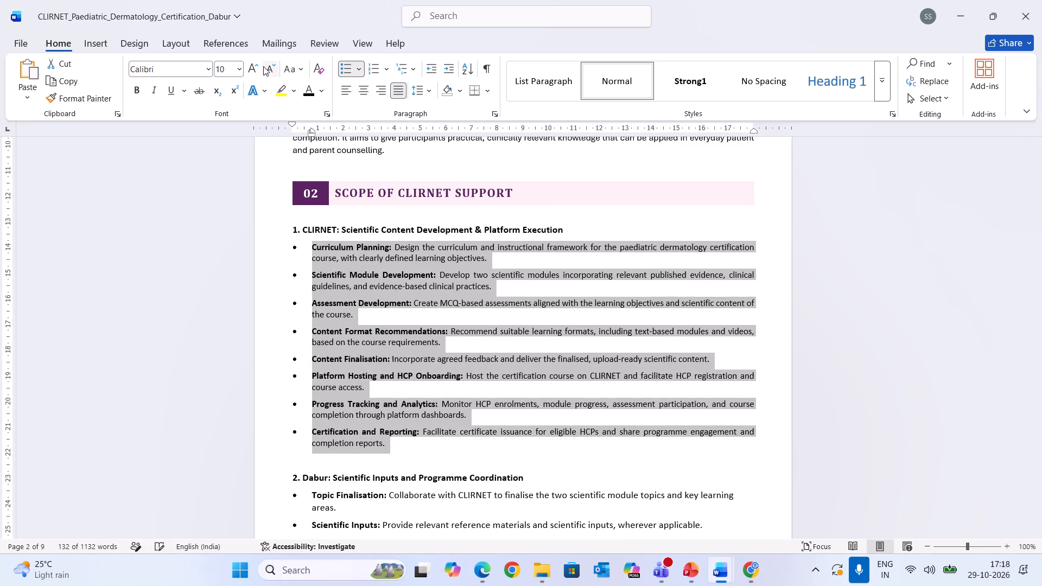
{"action": "left_click", "coordinate": [169, 67]}
{"action": "type", "text": "aptos"}
{"action": "key", "text": "Return"}
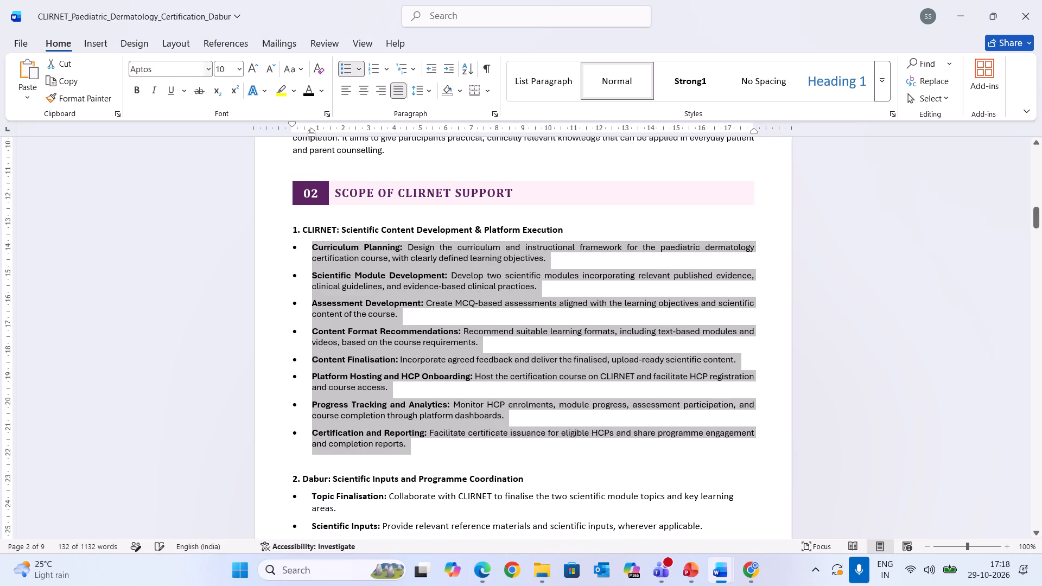
Set the heading "1. CLIRNET: Scientific Content Development & Platform Execution" to Aptos at size 10.
{"action": "left_click", "coordinate": [567, 230]}
{"action": "left_click_drag", "start_coordinate": [567, 230], "coordinate": [282, 226]}
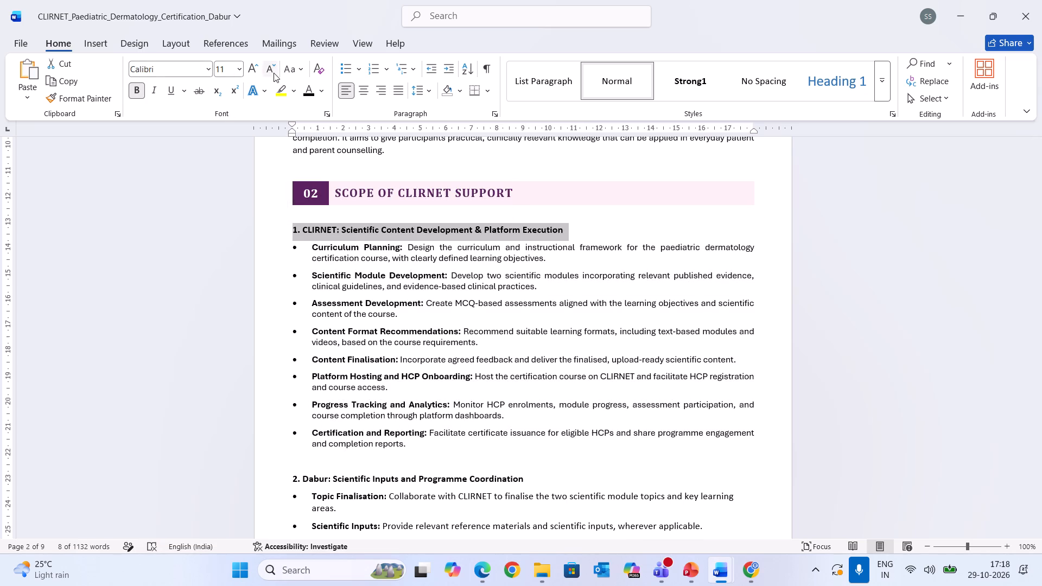
{"action": "left_click", "coordinate": [273, 73]}
{"action": "left_click", "coordinate": [181, 68]}
{"action": "type", "text": "aptos"}
{"action": "key", "text": "Return"}
{"action": "left_click", "coordinate": [361, 444]}
Set the heading "2. Dabur: Scientific Inputs and Programme Coordination" to Aptos at size 10.
{"action": "scroll", "coordinate": [361, 444], "scroll_direction": "down", "scroll_amount": 1}
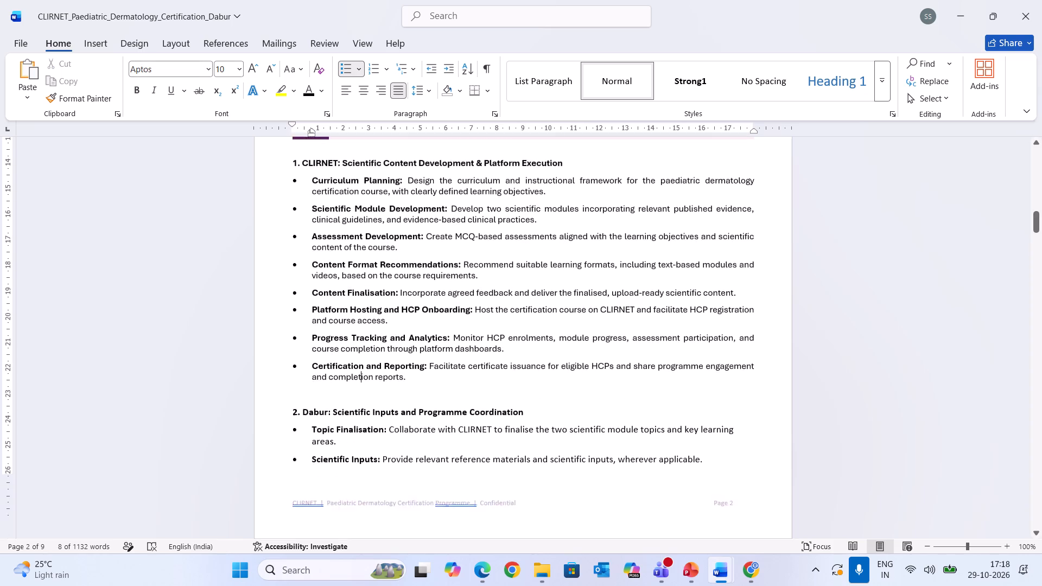
{"action": "scroll", "coordinate": [361, 444], "scroll_direction": "down", "scroll_amount": 1}
{"action": "left_click_drag", "start_coordinate": [526, 375], "coordinate": [308, 380]}
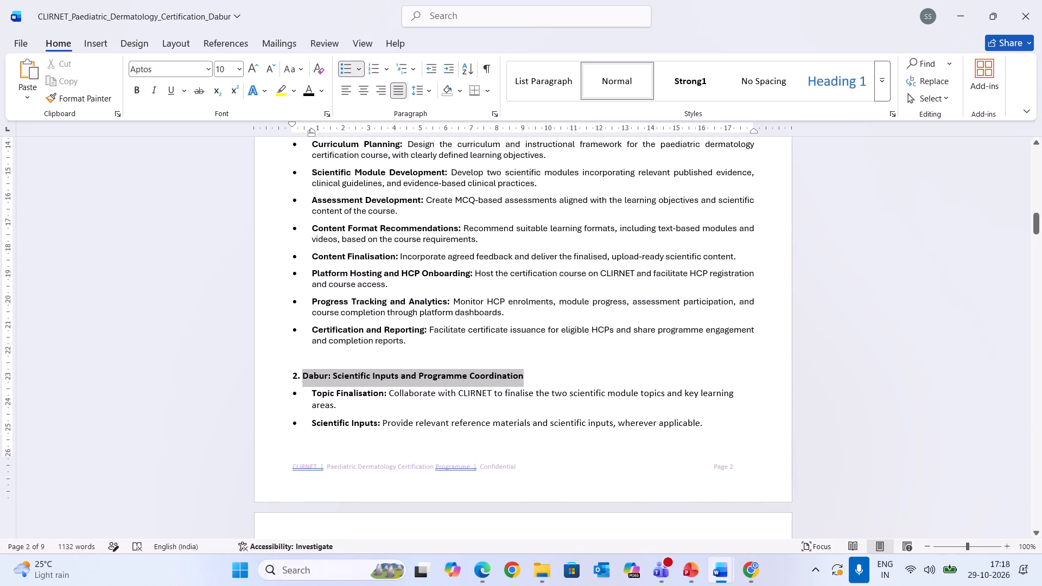
{"action": "left_click_drag", "start_coordinate": [308, 380], "coordinate": [284, 380]}
{"action": "left_click", "coordinate": [177, 66]}
{"action": "type", "text": "aptos"}
{"action": "key", "text": "Return"}
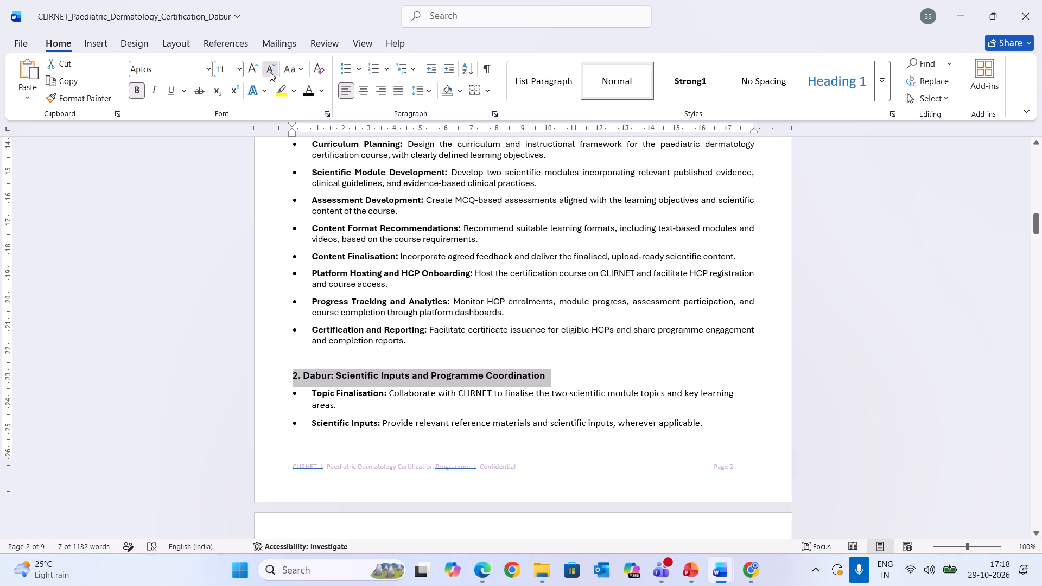
{"action": "left_click", "coordinate": [270, 72]}
Set the five Dabur bullets, across pages 2 and 3, to Aptos at size 10 and justify them.
{"action": "scroll", "coordinate": [382, 418], "scroll_direction": "down", "scroll_amount": 1}
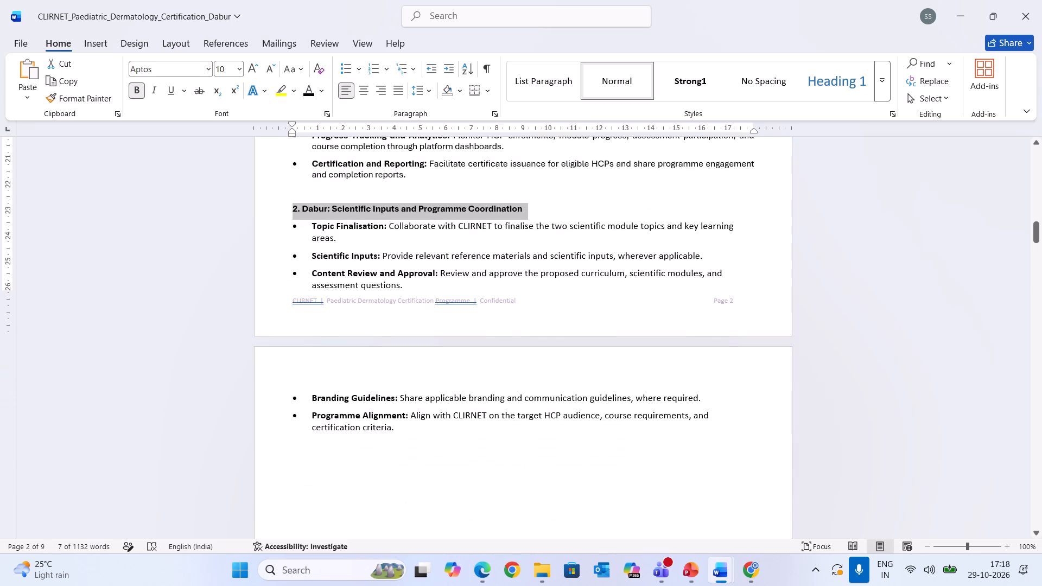
{"action": "left_click_drag", "start_coordinate": [396, 431], "coordinate": [304, 227]}
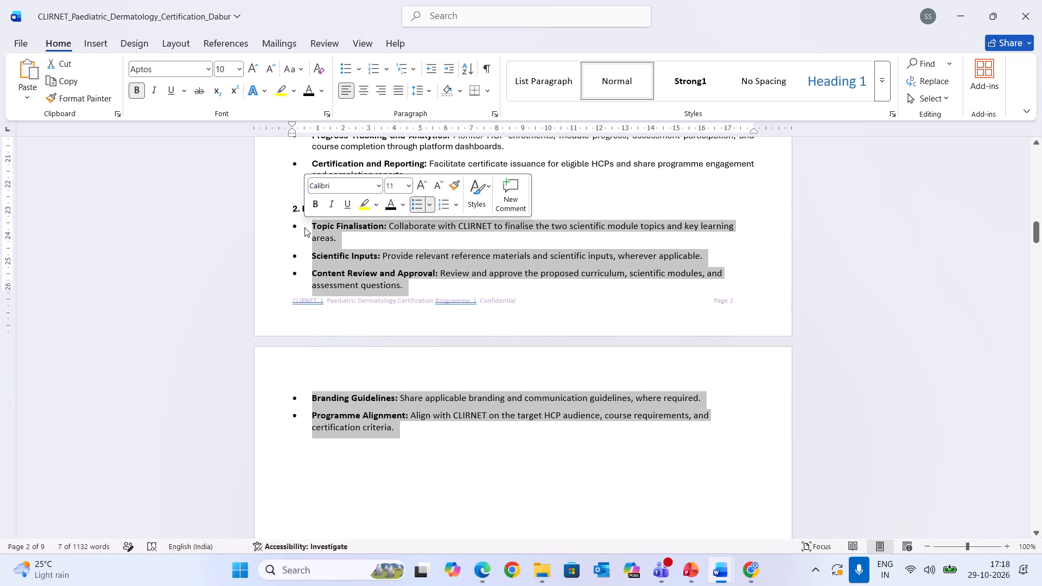
{"action": "left_click", "coordinate": [270, 64]}
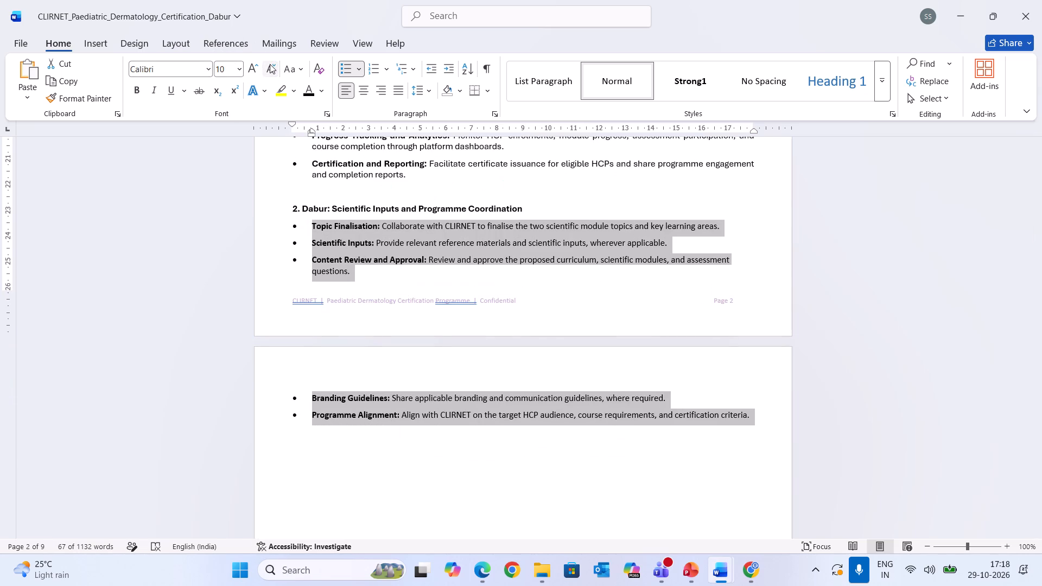
{"action": "left_click", "coordinate": [179, 68]}
{"action": "type", "text": "aptos"}
{"action": "key", "text": "Return"}
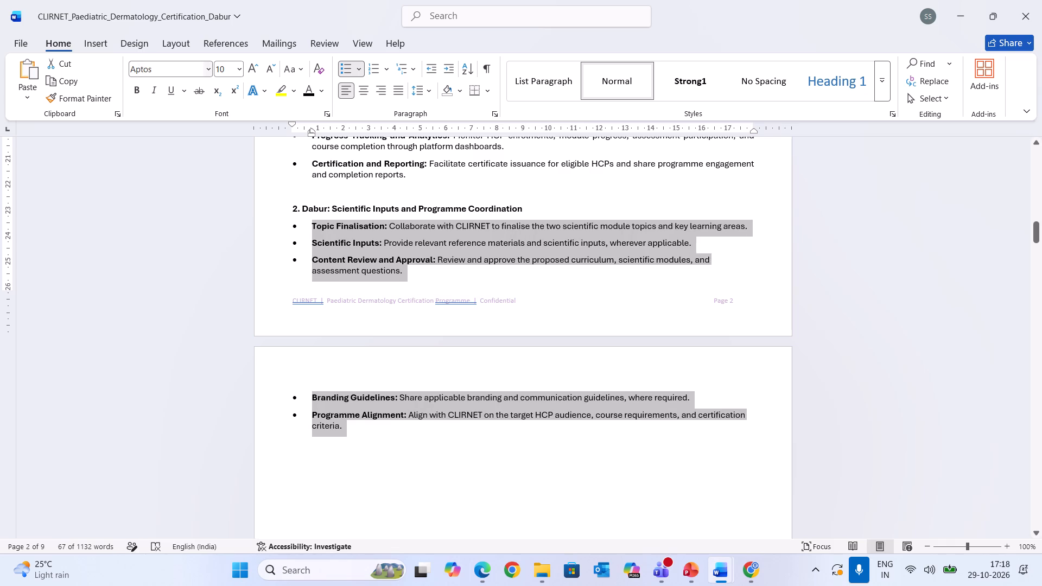
{"action": "left_click", "coordinate": [397, 96]}
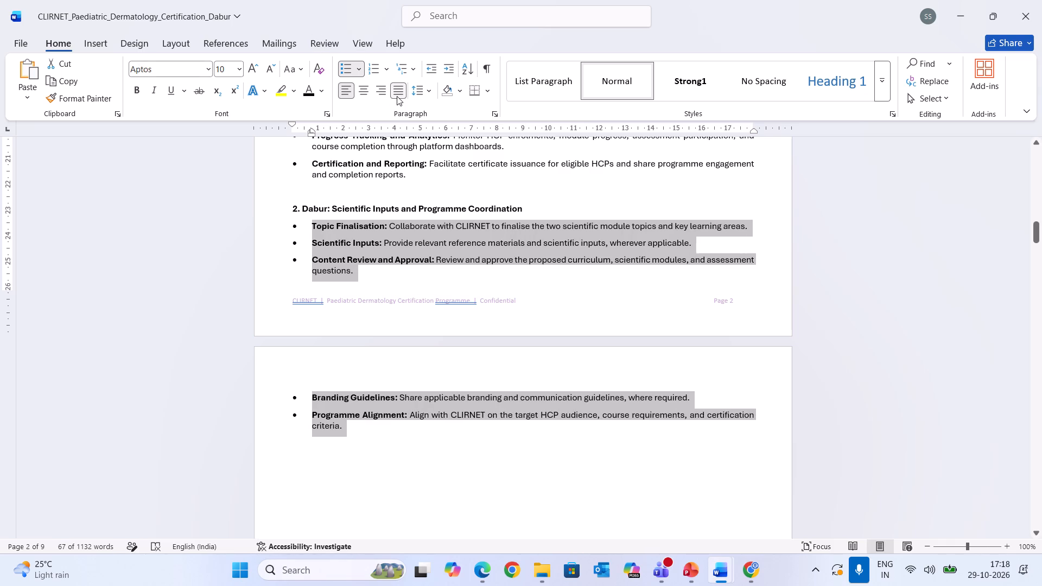
End the bullet list with an unbulleted blank line beneath the Programme Alignment bullet on page 3.
{"action": "left_click", "coordinate": [380, 431]}
{"action": "key", "text": "Return"}
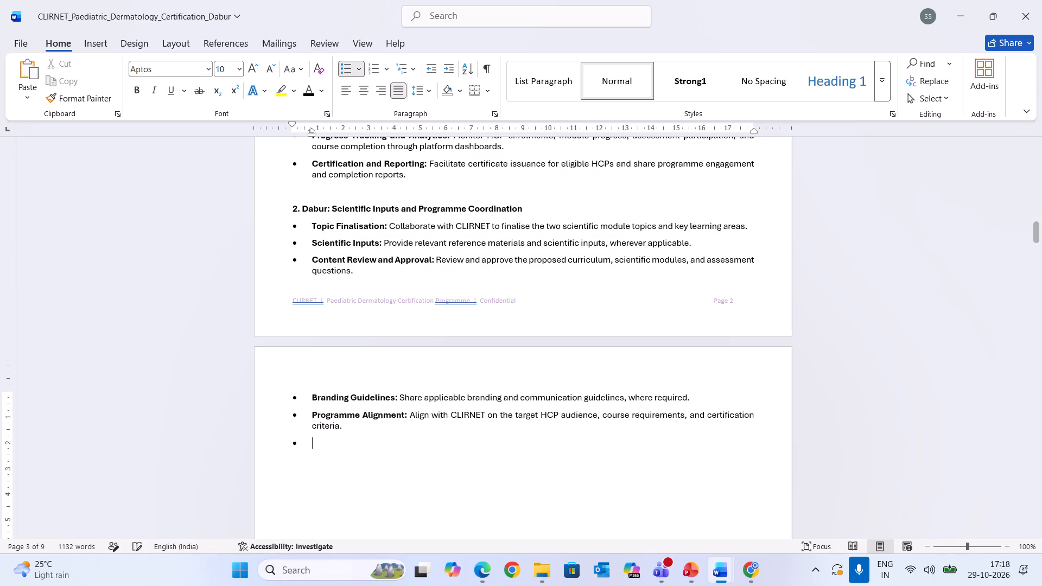
{"action": "key", "text": "Return"}
Review the document's layout from the cover page through the responsibilities to the Scope of CLIRNET Support and Proposed Course Architecture sections on page 4.
{"action": "scroll", "coordinate": [380, 431], "scroll_direction": "up", "scroll_amount": 4}
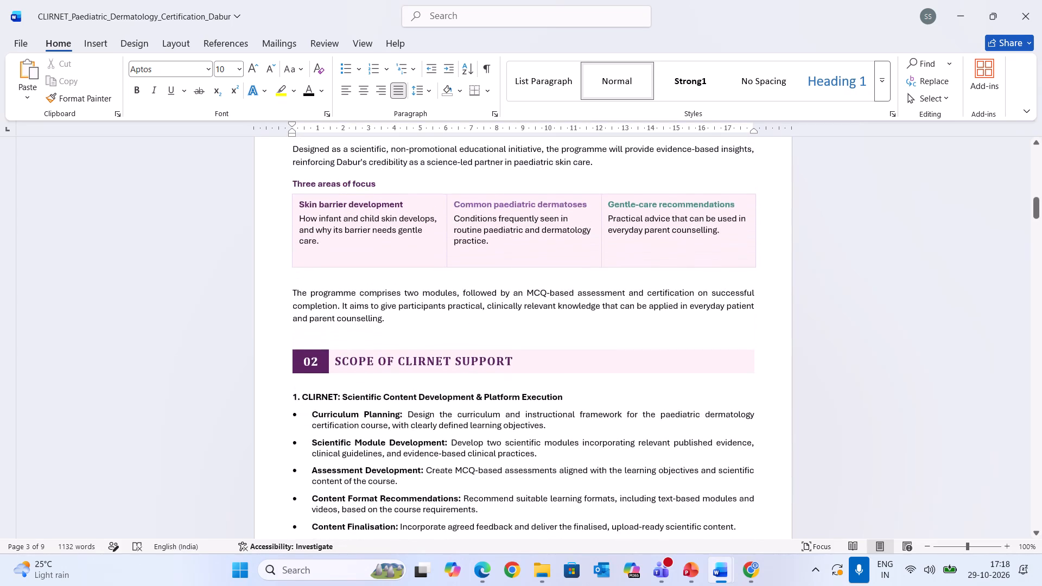
{"action": "scroll", "coordinate": [380, 431], "scroll_direction": "up", "scroll_amount": 3}
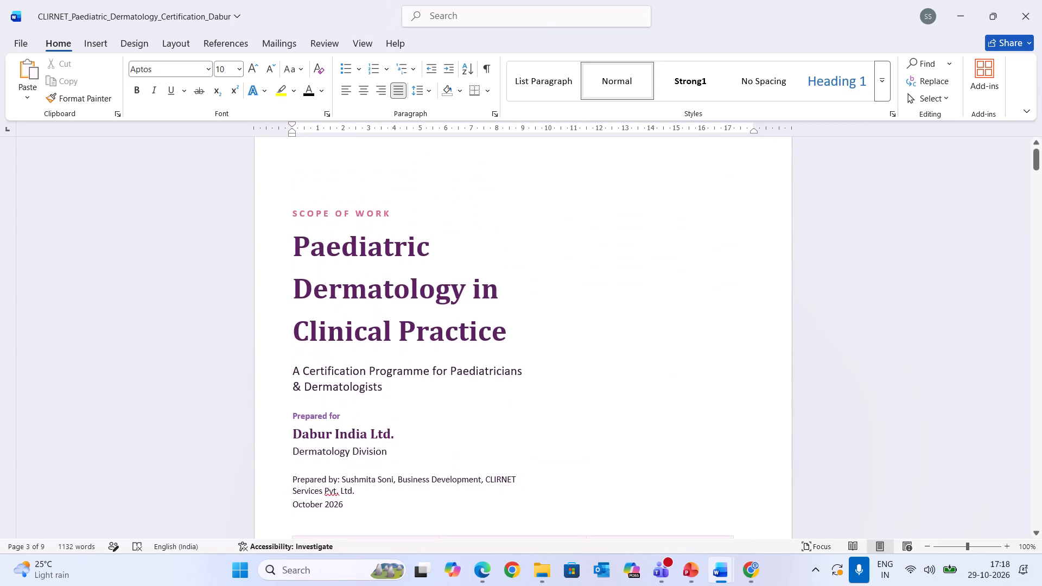
{"action": "scroll", "coordinate": [380, 431], "scroll_direction": "up", "scroll_amount": 1}
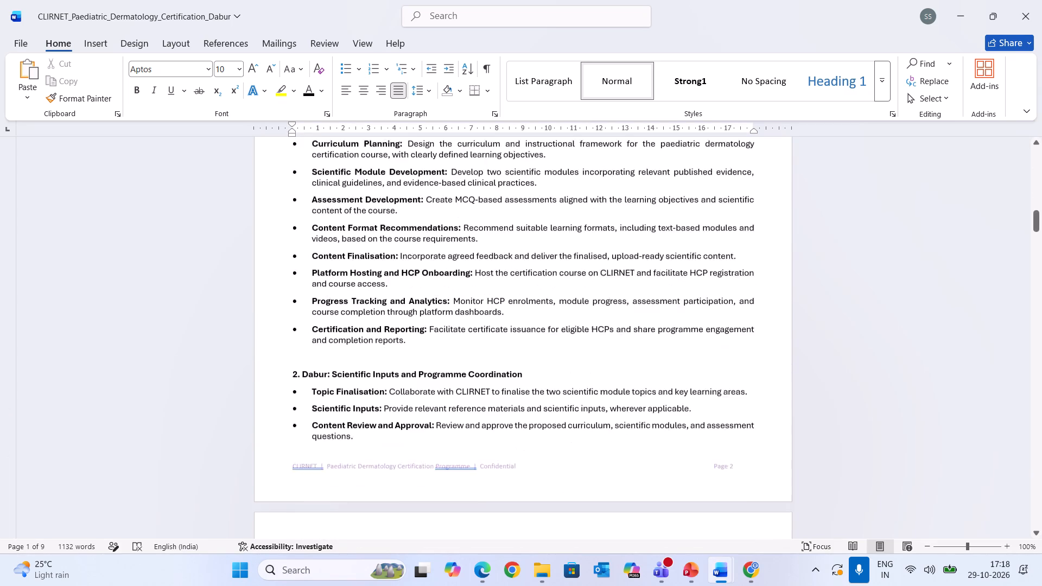
{"action": "key", "text": "Return"}
{"action": "scroll", "coordinate": [380, 431], "scroll_direction": "down", "scroll_amount": 1}
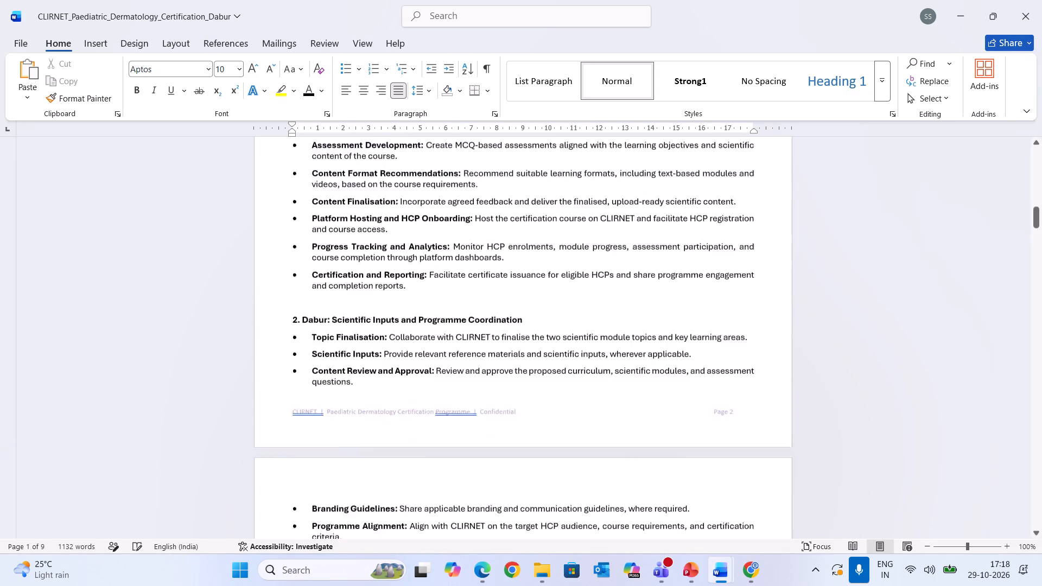
{"action": "scroll", "coordinate": [380, 431], "scroll_direction": "down", "scroll_amount": 4}
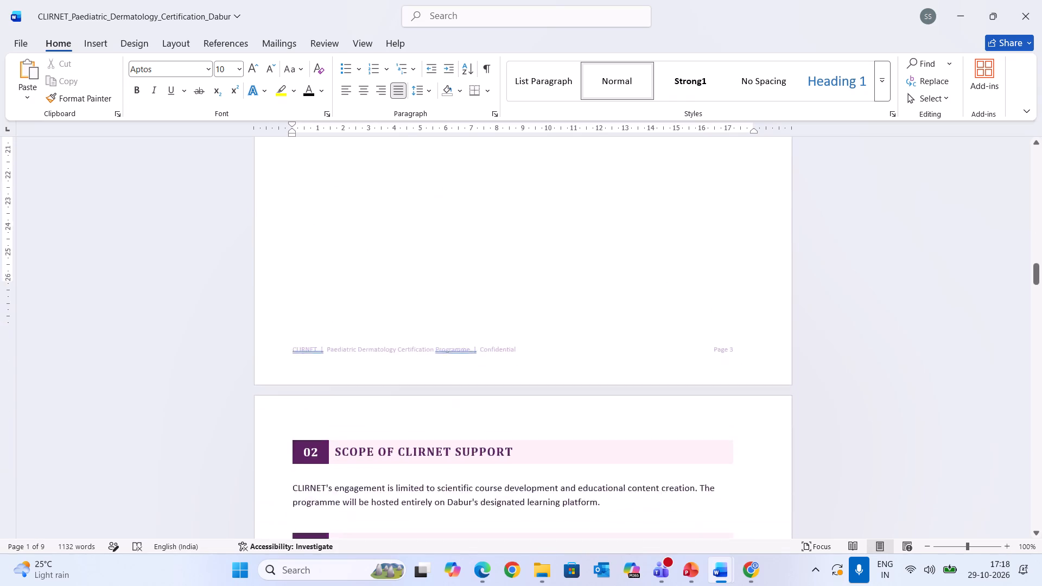
{"action": "scroll", "coordinate": [380, 431], "scroll_direction": "down", "scroll_amount": 2}
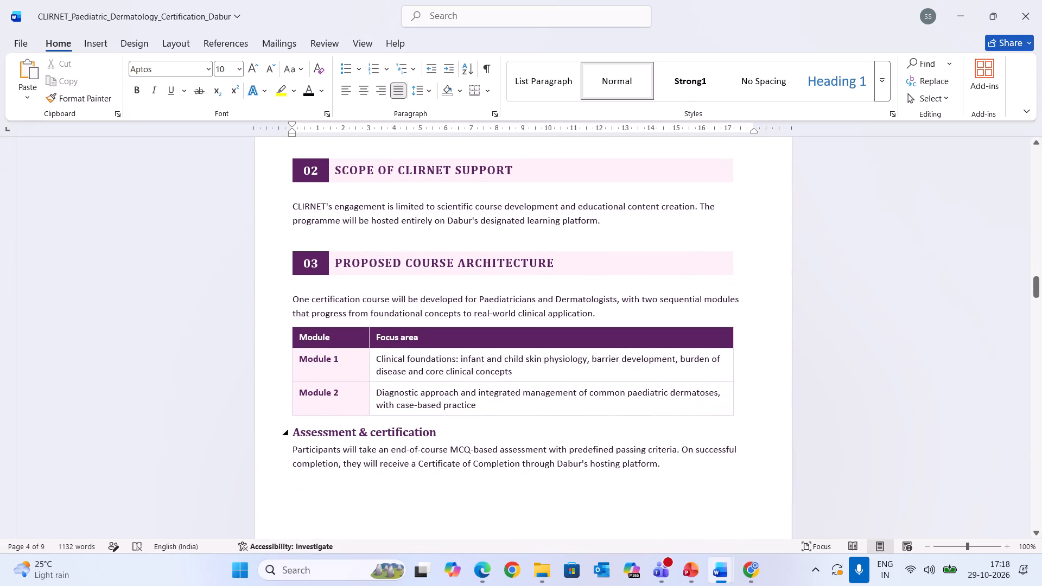
Copy the Proposed Course Architecture section, with its module table and assessment text, from page 4 to beneath the Programme Alignment bullet on page 3.
{"action": "scroll", "coordinate": [390, 432], "scroll_direction": "down", "scroll_amount": 1}
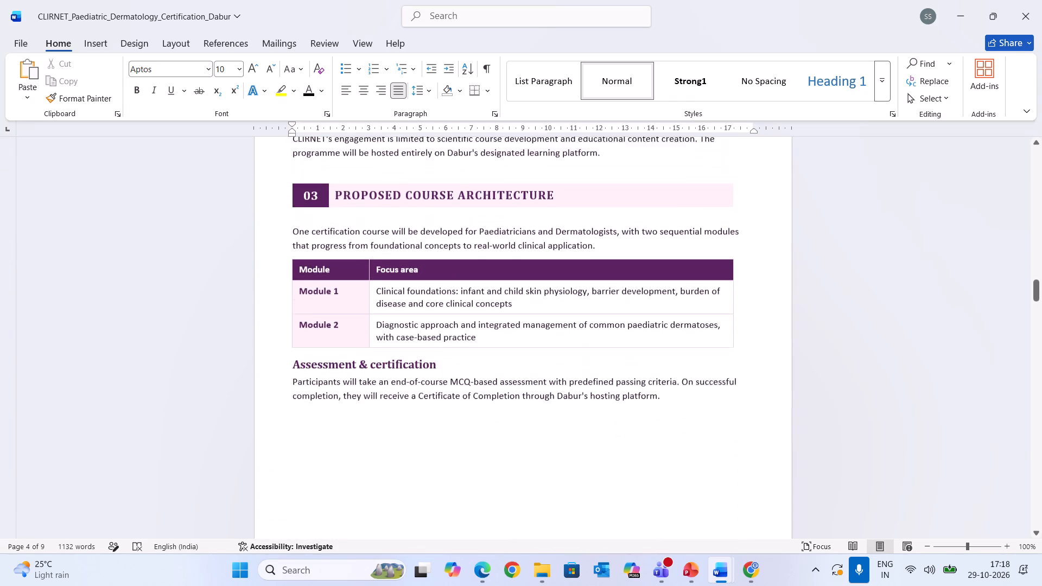
{"action": "left_click_drag", "start_coordinate": [706, 421], "coordinate": [374, 237]}
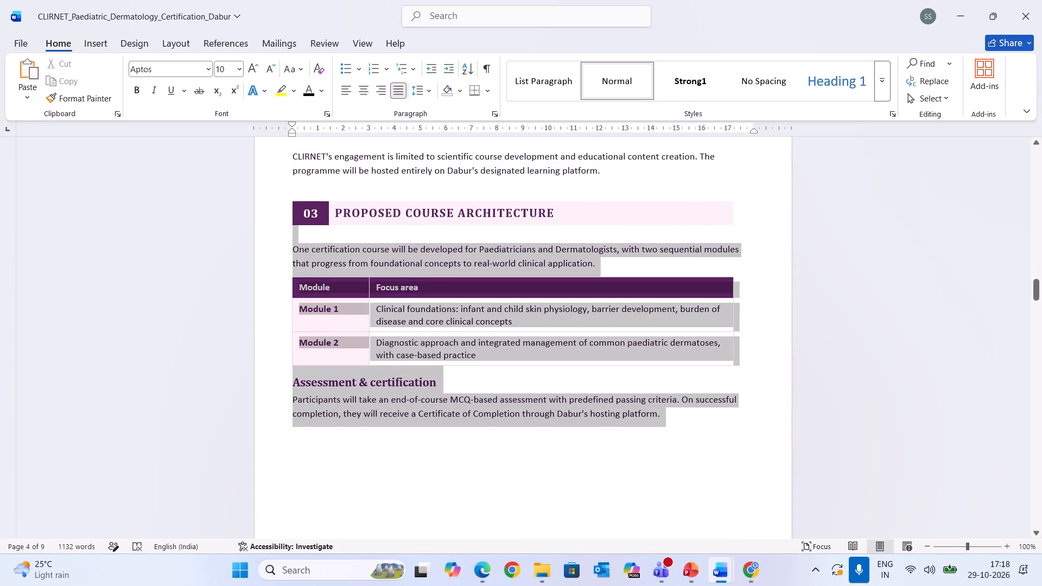
{"action": "left_click_drag", "start_coordinate": [374, 237], "coordinate": [297, 207]}
{"action": "key", "text": "ctrl+c"}
{"action": "scroll", "coordinate": [297, 207], "scroll_direction": "up", "scroll_amount": 2}
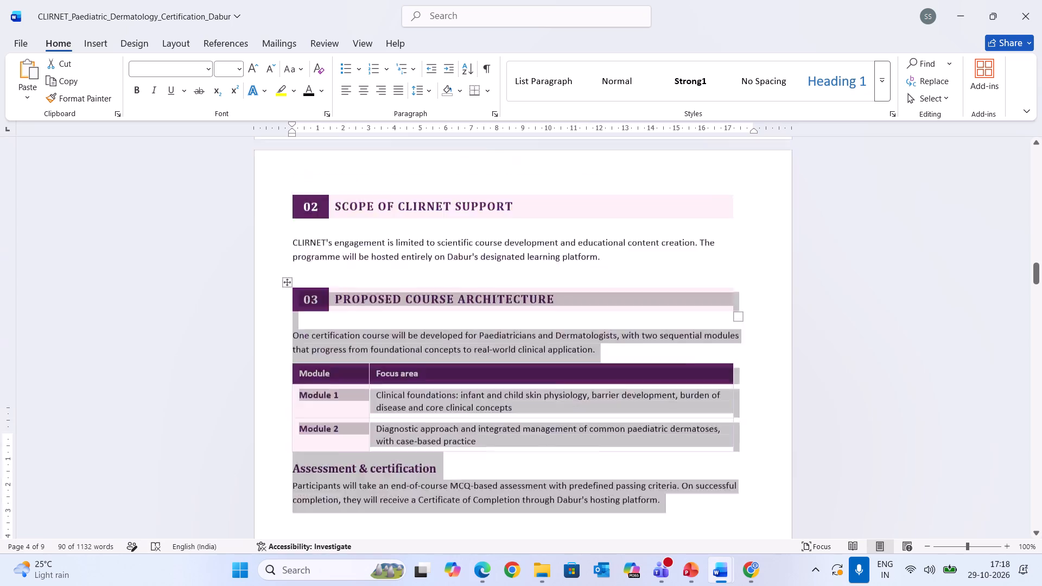
{"action": "scroll", "coordinate": [297, 207], "scroll_direction": "up", "scroll_amount": 6}
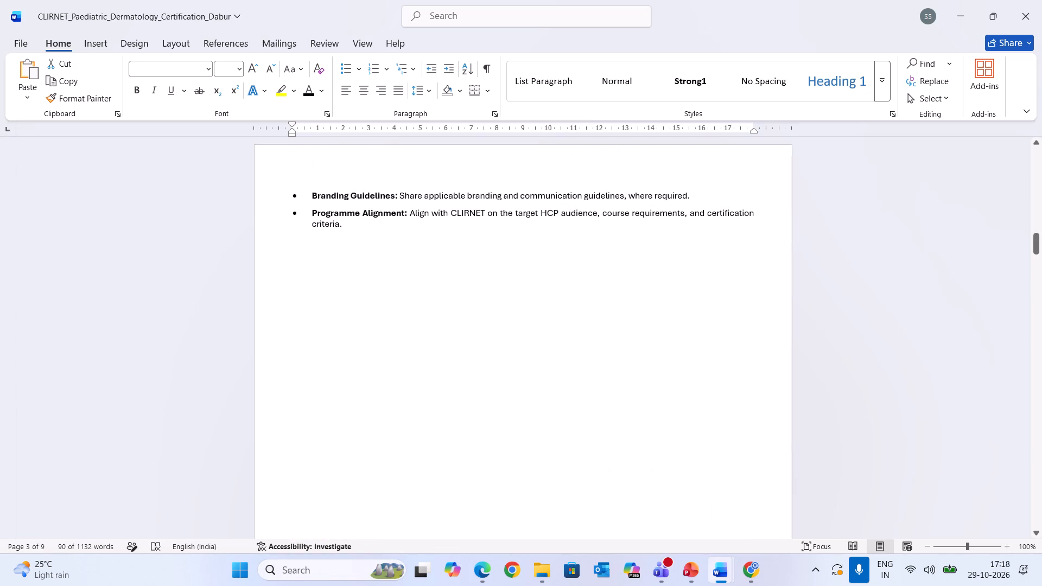
{"action": "left_click", "coordinate": [306, 262]}
{"action": "key", "text": "ctrl+v"}
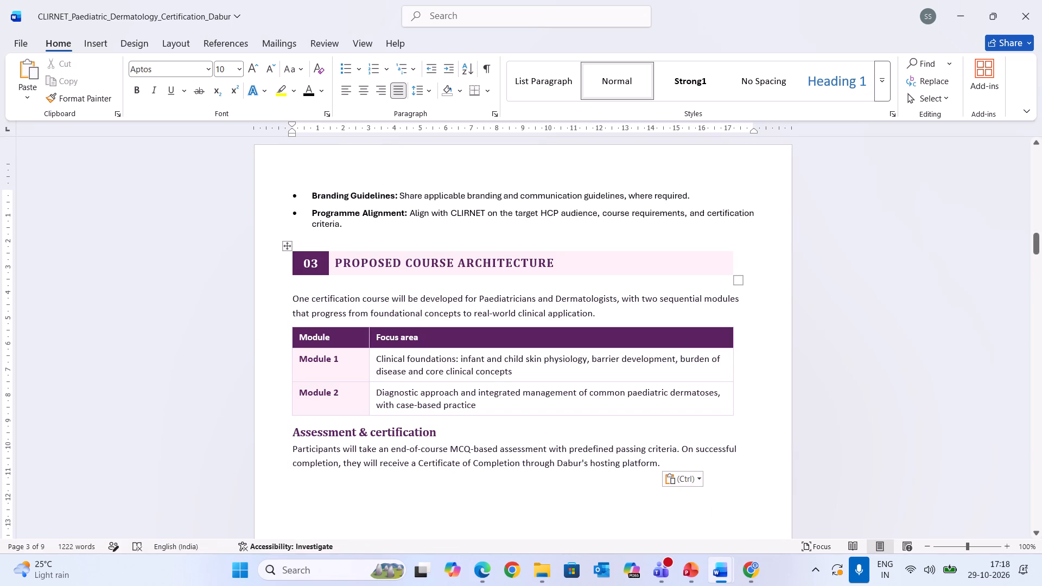
Widen the pasted section 03 banner and its module table on page 3 to align with the bullets' right text margin.
{"action": "left_click", "coordinate": [720, 264]}
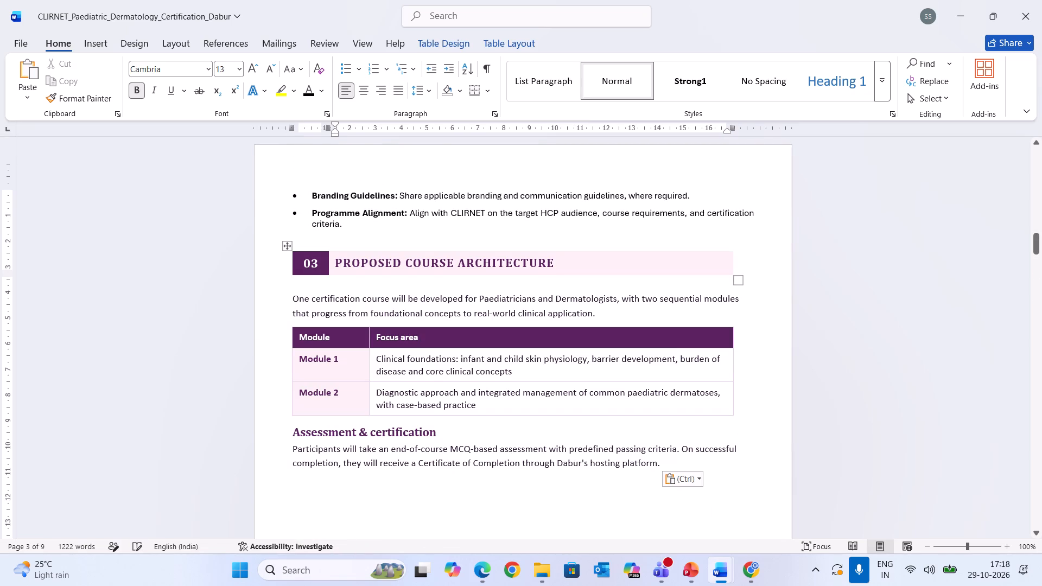
{"action": "left_click_drag", "start_coordinate": [732, 263], "coordinate": [750, 260]}
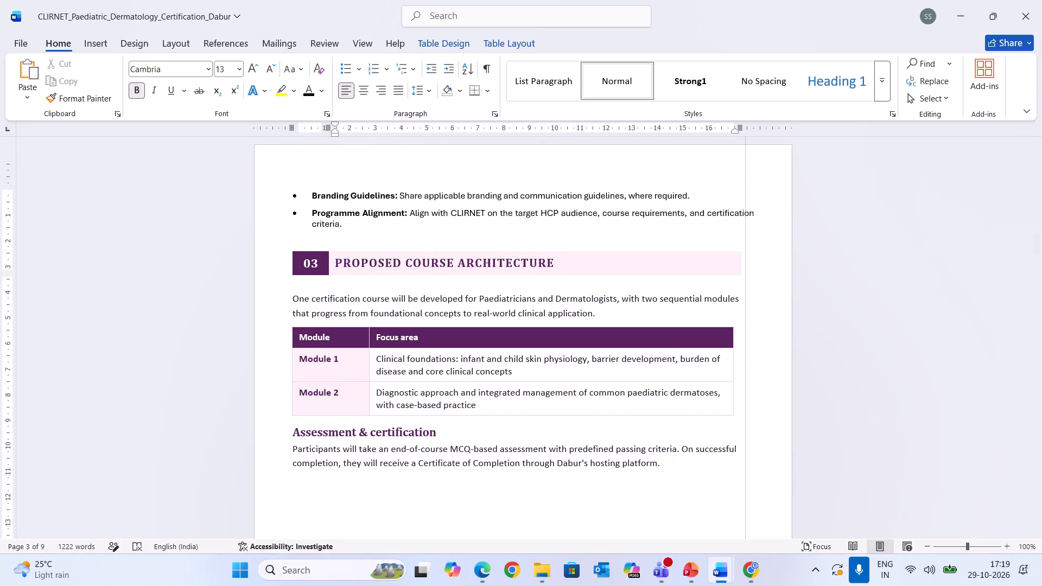
{"action": "left_click_drag", "start_coordinate": [750, 260], "coordinate": [752, 260]}
{"action": "left_click", "coordinate": [728, 374]}
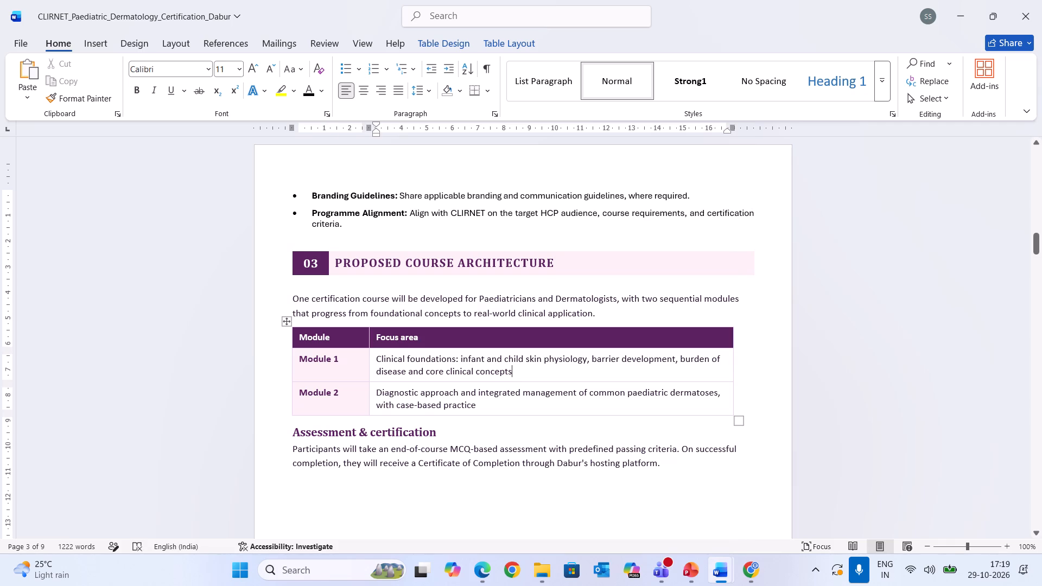
{"action": "left_click_drag", "start_coordinate": [733, 374], "coordinate": [753, 373]}
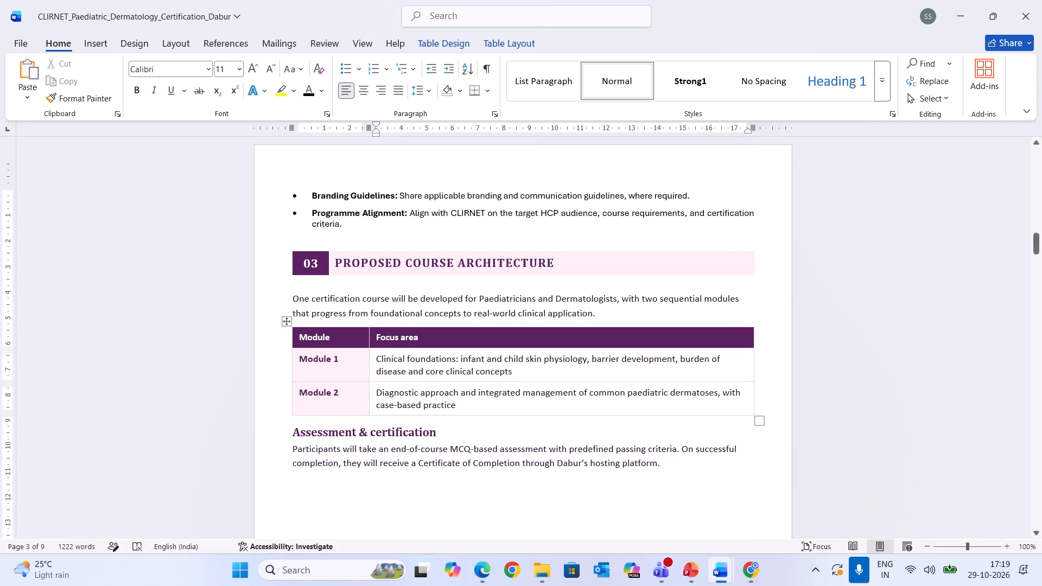
{"action": "left_click", "coordinate": [295, 128]}
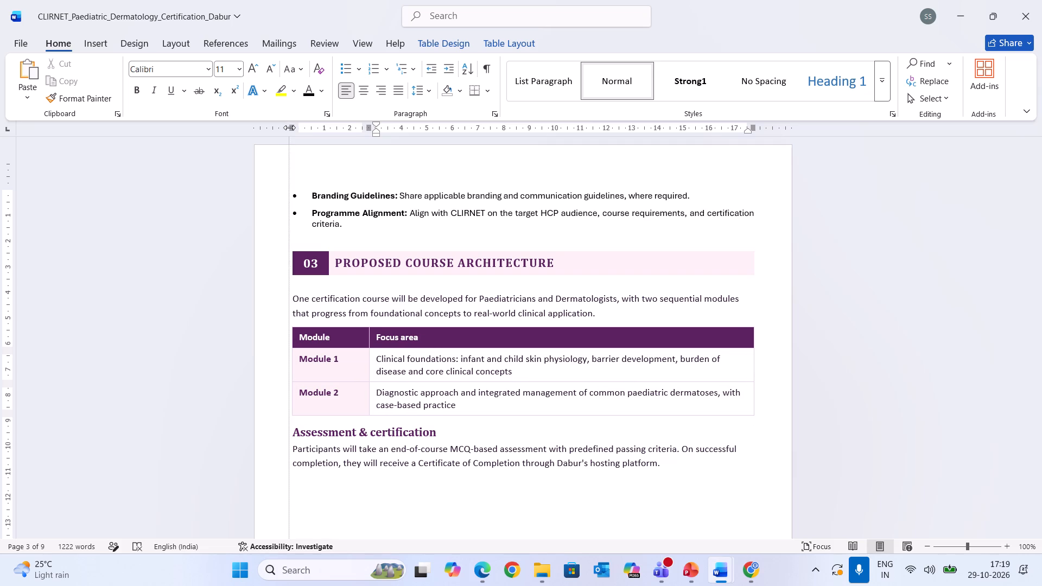
Examine how the pasted Proposed Course Architecture section sits with the responsibilities bullets and the original section across pages 2 to 4.
{"action": "scroll", "coordinate": [362, 312], "scroll_direction": "down", "scroll_amount": 1}
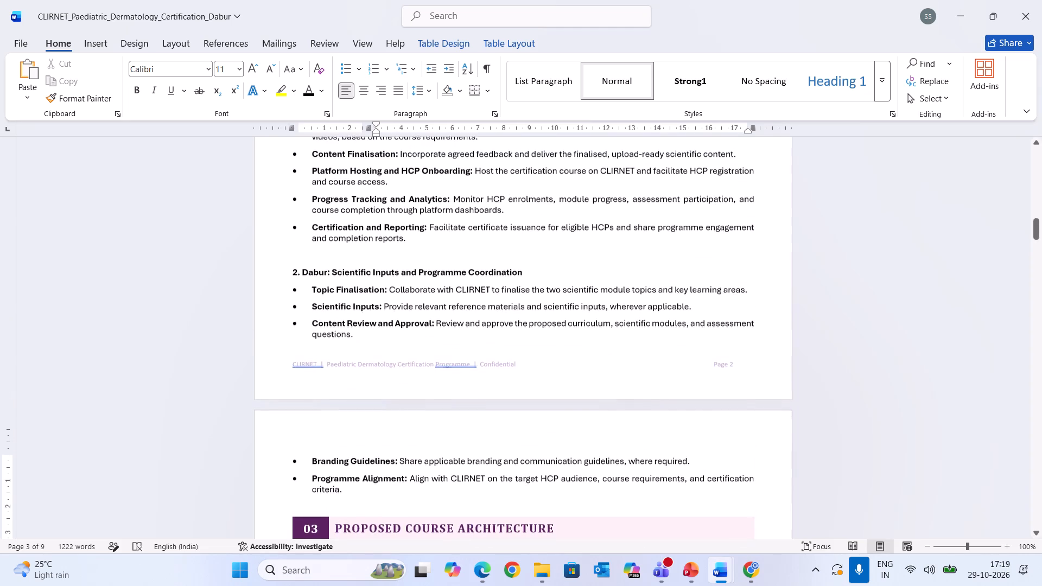
{"action": "scroll", "coordinate": [362, 312], "scroll_direction": "down", "scroll_amount": 2}
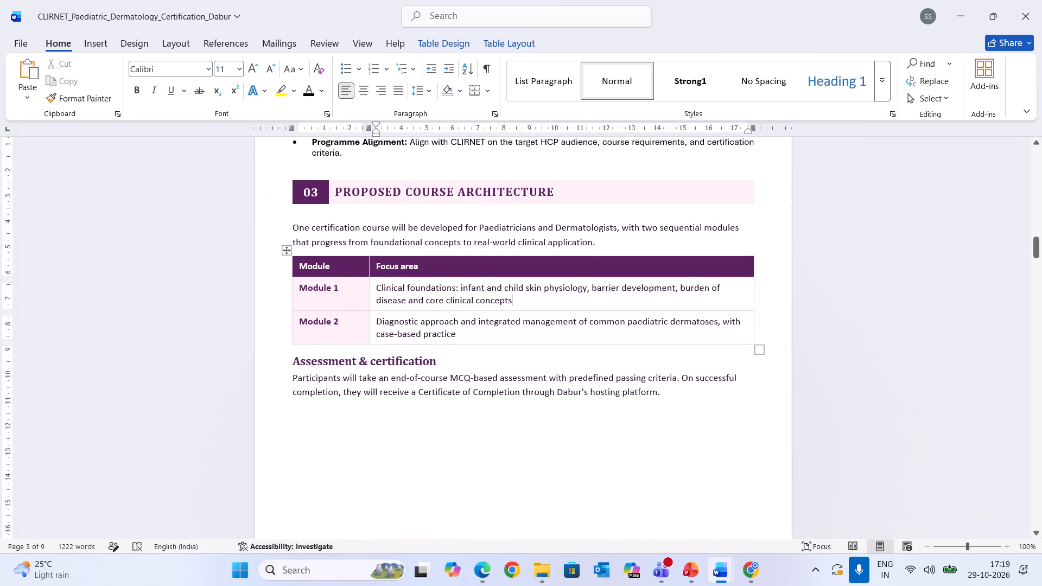
{"action": "scroll", "coordinate": [446, 317], "scroll_direction": "up", "scroll_amount": 1}
{"action": "scroll", "coordinate": [557, 319], "scroll_direction": "up", "scroll_amount": 1}
{"action": "scroll", "coordinate": [570, 427], "scroll_direction": "down", "scroll_amount": 1, "text": "ctrl"}
{"action": "scroll", "coordinate": [570, 427], "scroll_direction": "up", "scroll_amount": 1, "text": "ctrl"}
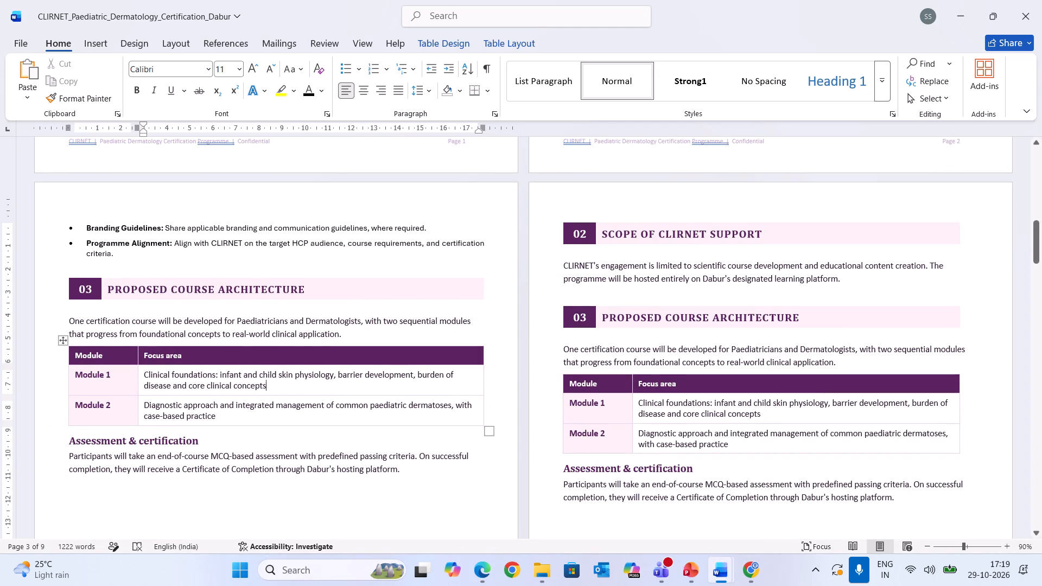
{"action": "scroll", "coordinate": [570, 427], "scroll_direction": "up", "scroll_amount": 2, "text": "ctrl"}
{"action": "scroll", "coordinate": [570, 427], "scroll_direction": "up", "scroll_amount": 1}
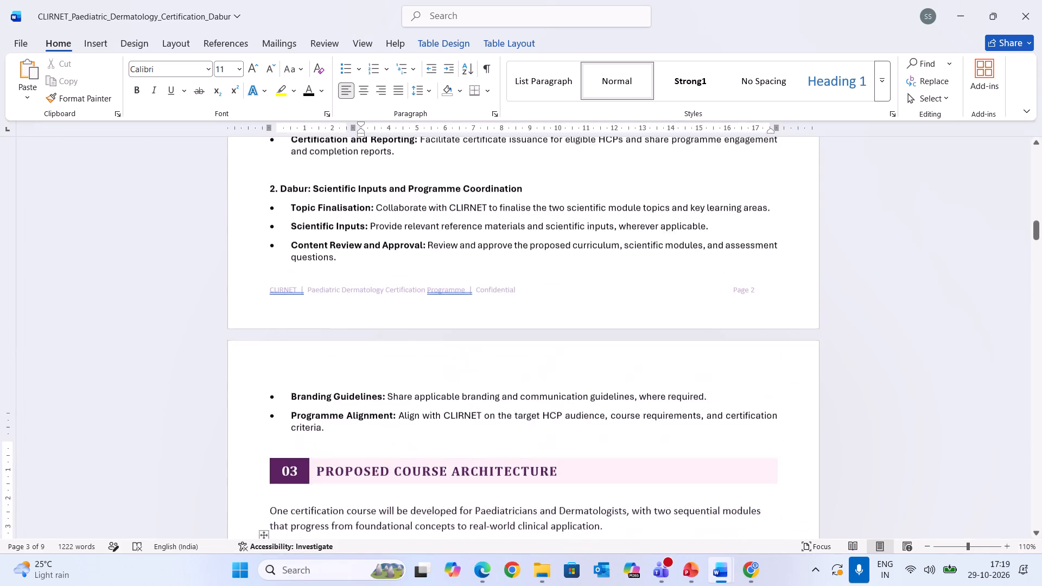
Set the "01 PROGRAMME OVERVIEW" banner's number and heading on page 2 to Aptos.
{"action": "scroll", "coordinate": [570, 427], "scroll_direction": "up", "scroll_amount": 2}
{"action": "scroll", "coordinate": [539, 336], "scroll_direction": "up", "scroll_amount": 2}
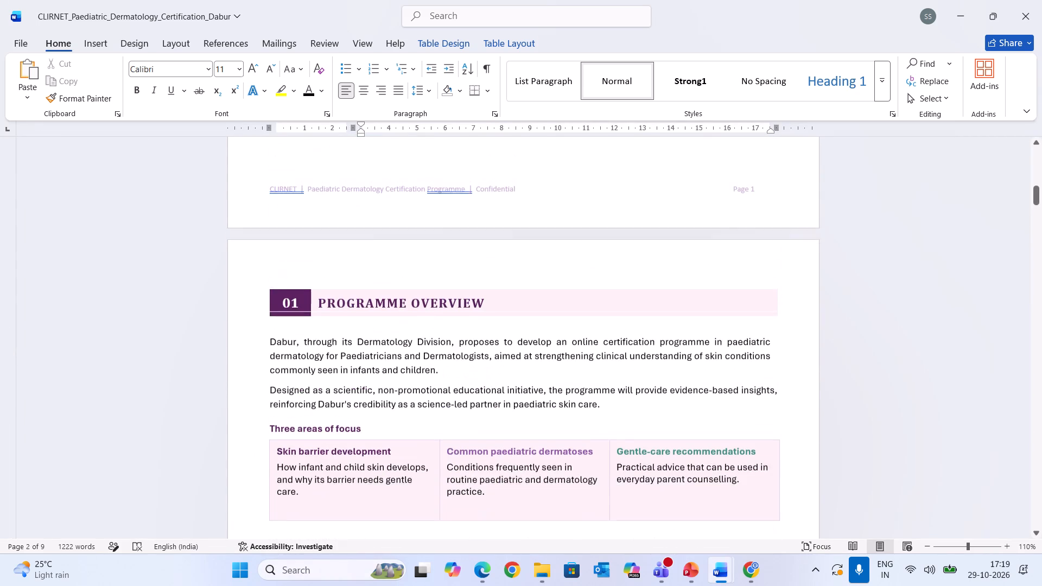
{"action": "left_click", "coordinate": [492, 312]}
{"action": "left_click_drag", "start_coordinate": [492, 312], "coordinate": [300, 305]}
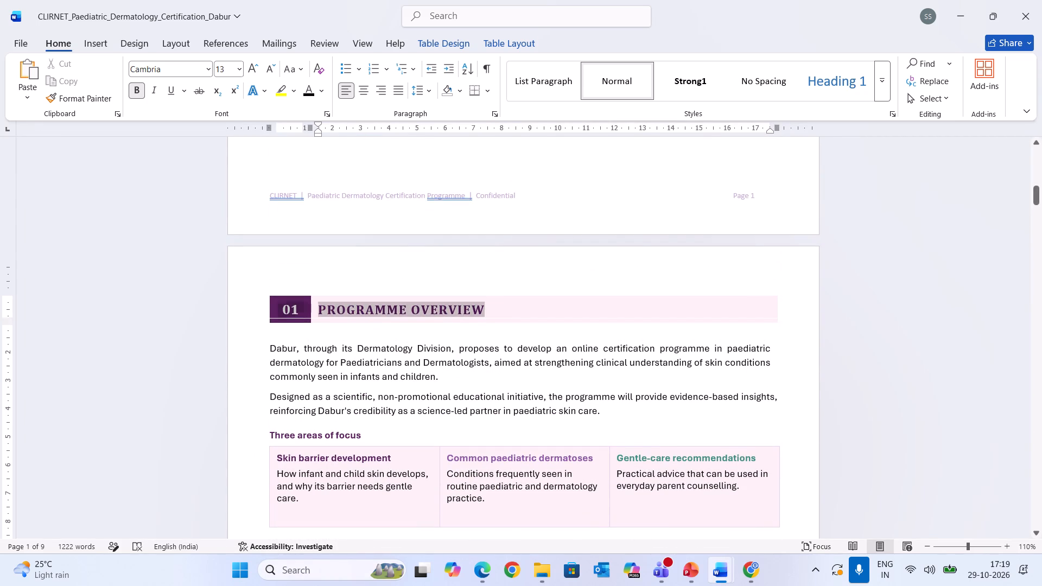
{"action": "left_click_drag", "start_coordinate": [300, 305], "coordinate": [290, 305]}
{"action": "left_click", "coordinate": [169, 70]}
{"action": "type", "text": "aptos"}
{"action": "key", "text": "Return"}
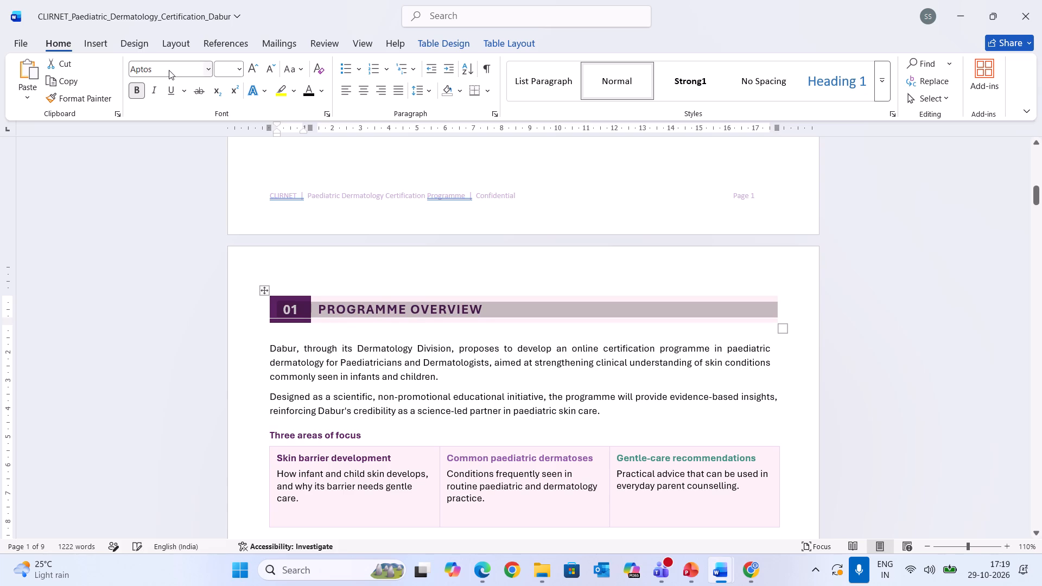
{"action": "left_click", "coordinate": [302, 445]}
{"action": "scroll", "coordinate": [326, 396], "scroll_direction": "down", "scroll_amount": 1}
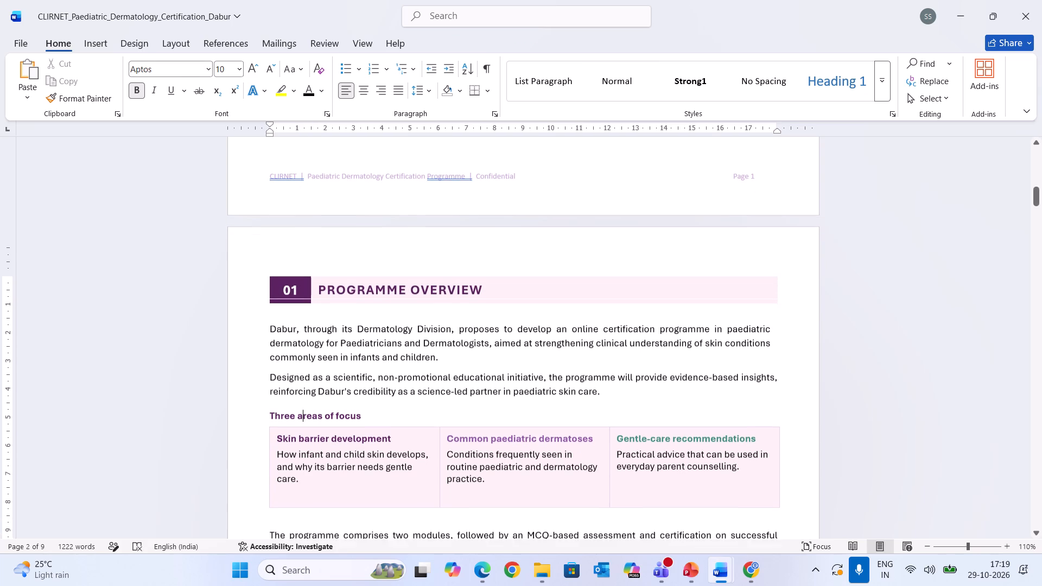
Replace "Dermatology" with "Paediactrics" before "Division" in the first sentence of the Programme Overview.
{"action": "left_click", "coordinate": [331, 364]}
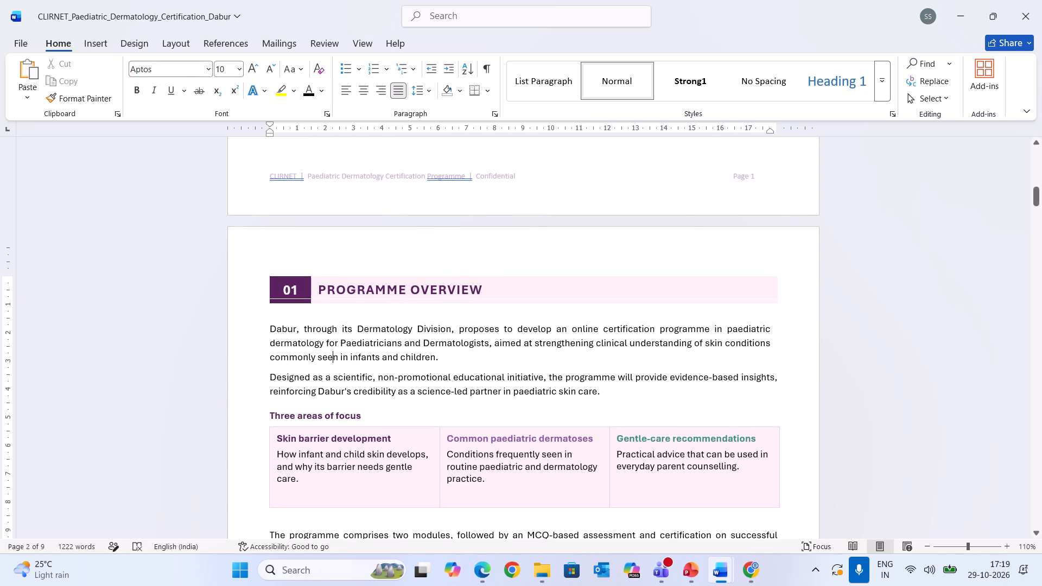
{"action": "left_click", "coordinate": [414, 331]}
{"action": "key", "text": "BackSpace"}
{"action": "key", "text": "BackSpace"}
{"action": "key", "text": "BackSpace"}
{"action": "key", "text": "BackSpace"}
{"action": "key", "text": "BackSpace"}
{"action": "key", "text": "BackSpace"}
{"action": "key", "text": "BackSpace"}
{"action": "key", "text": "BackSpace"}
{"action": "key", "text": "BackSpace"}
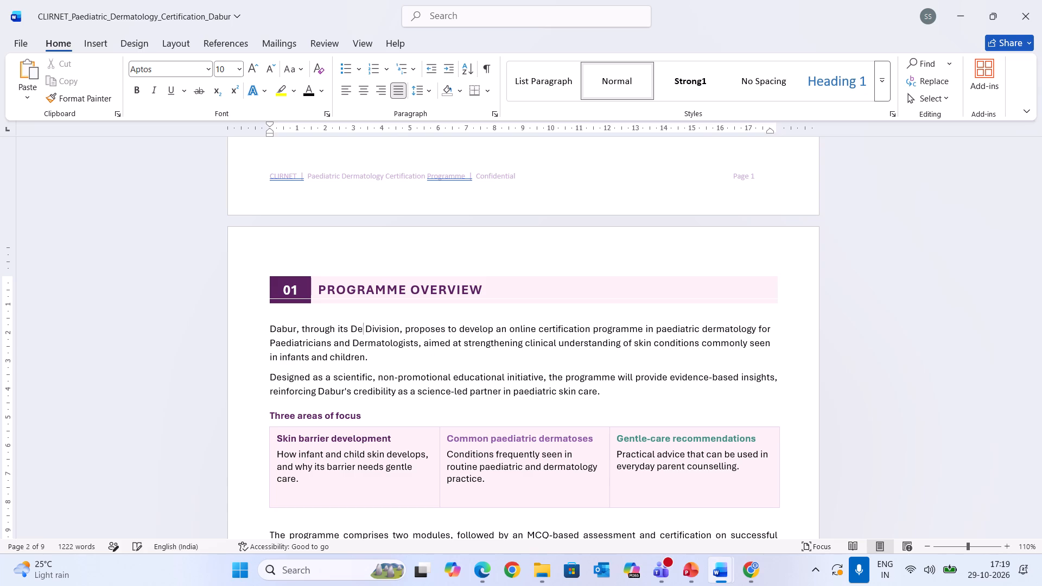
{"action": "key", "text": "BackSpace"}
{"action": "key", "text": "BackSpace"}
{"action": "type", "text": "Paedia"}
{"action": "type", "text": "ctrics"}
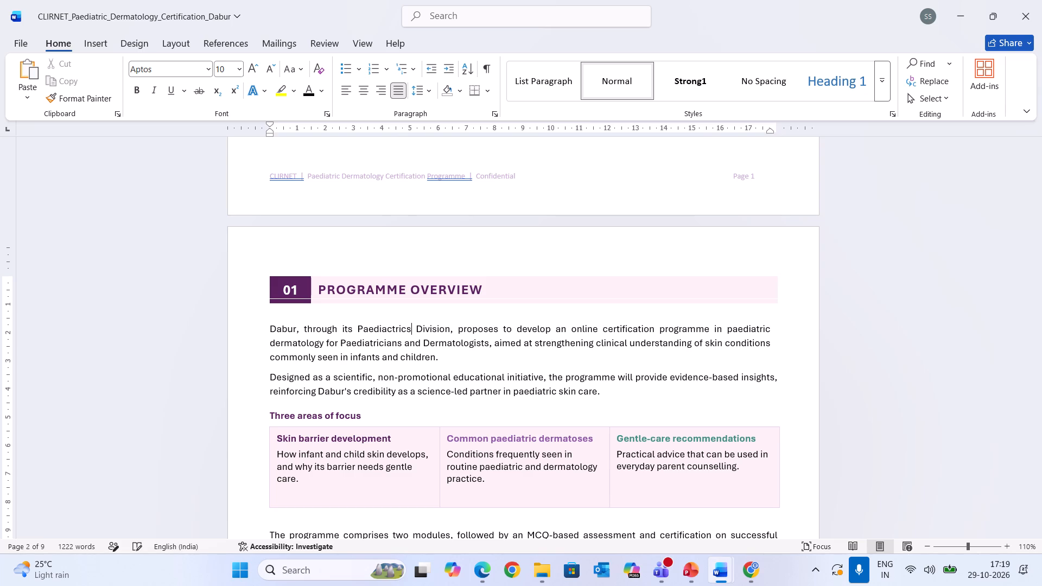
{"action": "left_click", "coordinate": [499, 386]}
Change the cover page subtitle's ending from "& Dermatologists" to "(Dermatology)" after "A Certification Programme for Paediatricians".
{"action": "scroll", "coordinate": [499, 386], "scroll_direction": "up", "scroll_amount": 2}
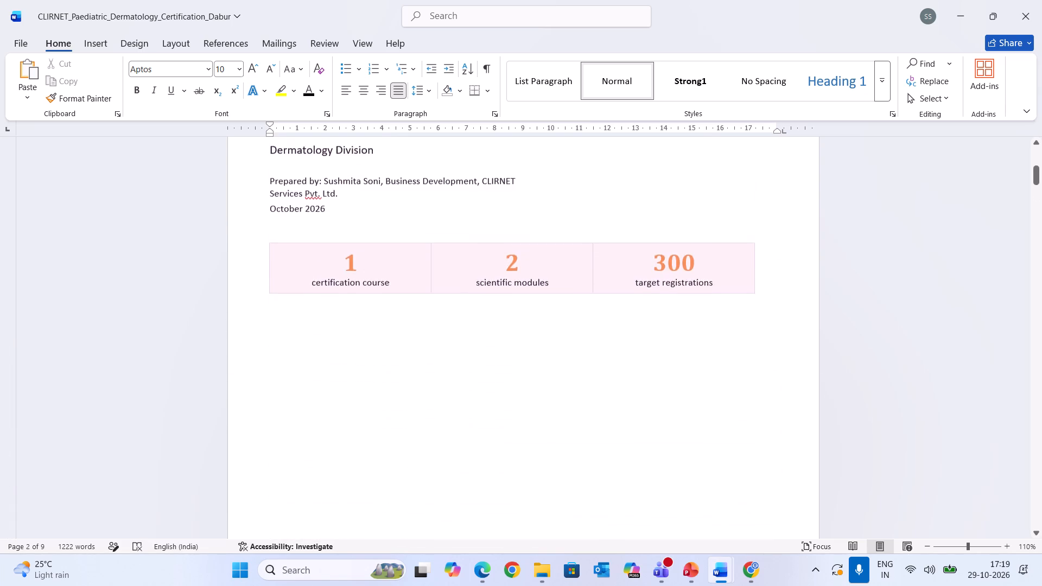
{"action": "scroll", "coordinate": [499, 386], "scroll_direction": "up", "scroll_amount": 3}
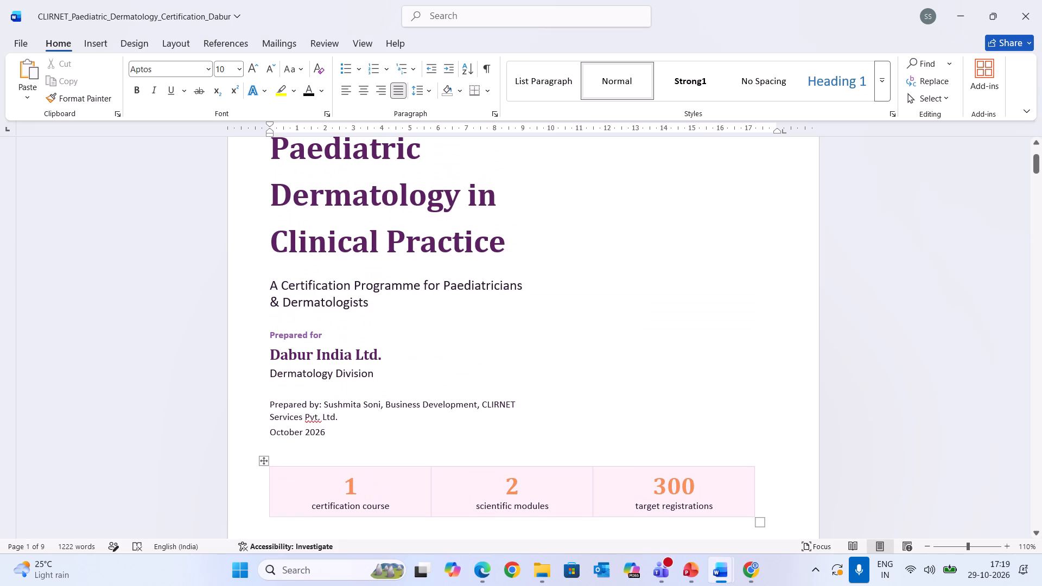
{"action": "scroll", "coordinate": [499, 386], "scroll_direction": "up", "scroll_amount": 1}
{"action": "left_click", "coordinate": [277, 305]}
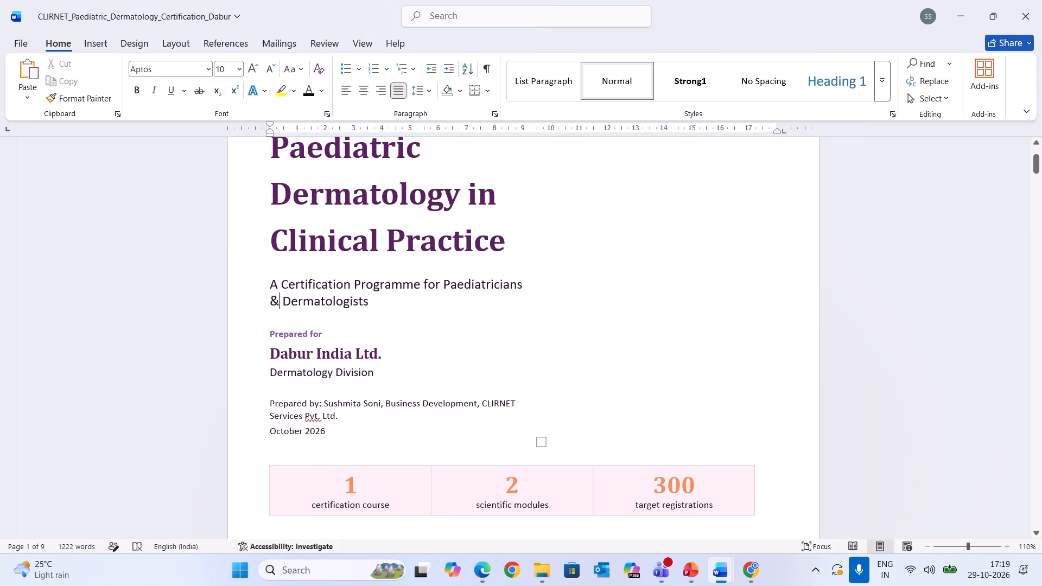
{"action": "left_click", "coordinate": [285, 305]}
{"action": "key", "text": "BackSpace"}
{"action": "key", "text": "BackSpace"}
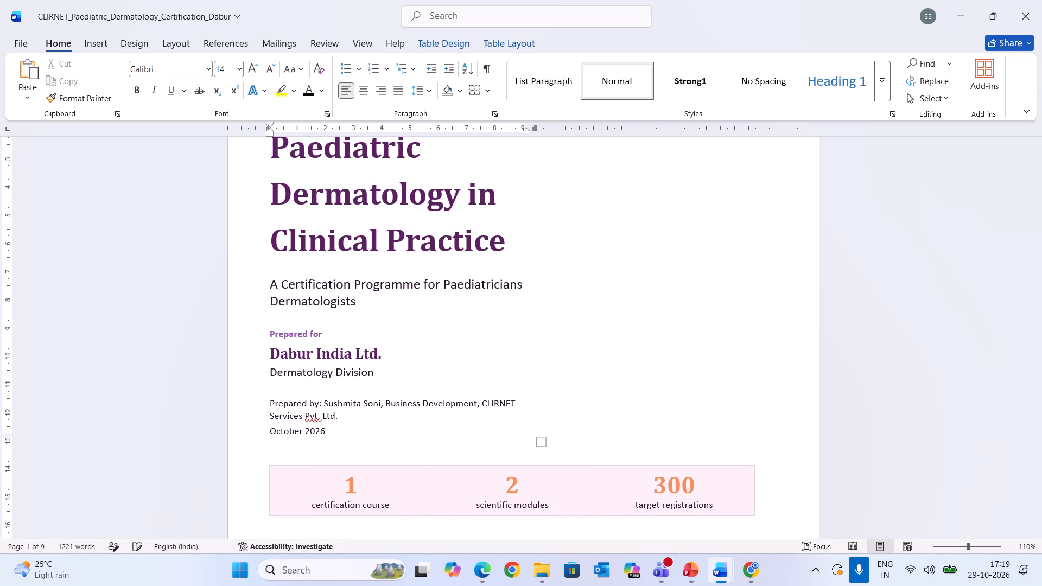
{"action": "key", "text": "shift+parenleft"}
{"action": "left_click", "coordinate": [370, 299]}
{"action": "key", "text": "BackSpace"}
{"action": "key", "text": "BackSpace"}
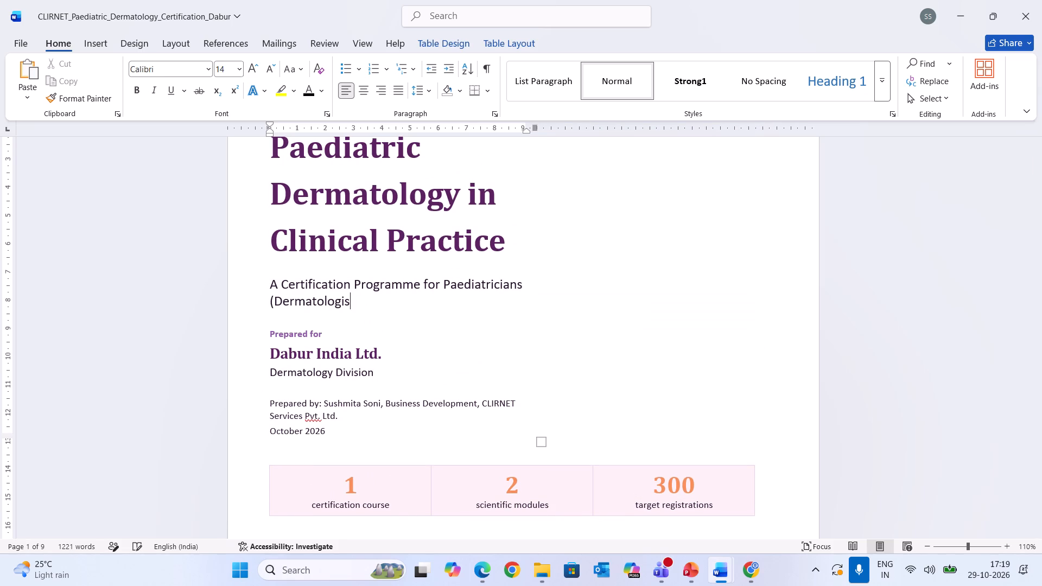
{"action": "key", "text": "BackSpace"}
{"action": "key", "text": "BackSpace"}
{"action": "type", "text": "y)"}
Review the layout and banner fonts from the cover page through the Programme Overview, Scope of CLIRNET Support and Proposed Course Architecture sections.
{"action": "scroll", "coordinate": [378, 327], "scroll_direction": "down", "scroll_amount": 5}
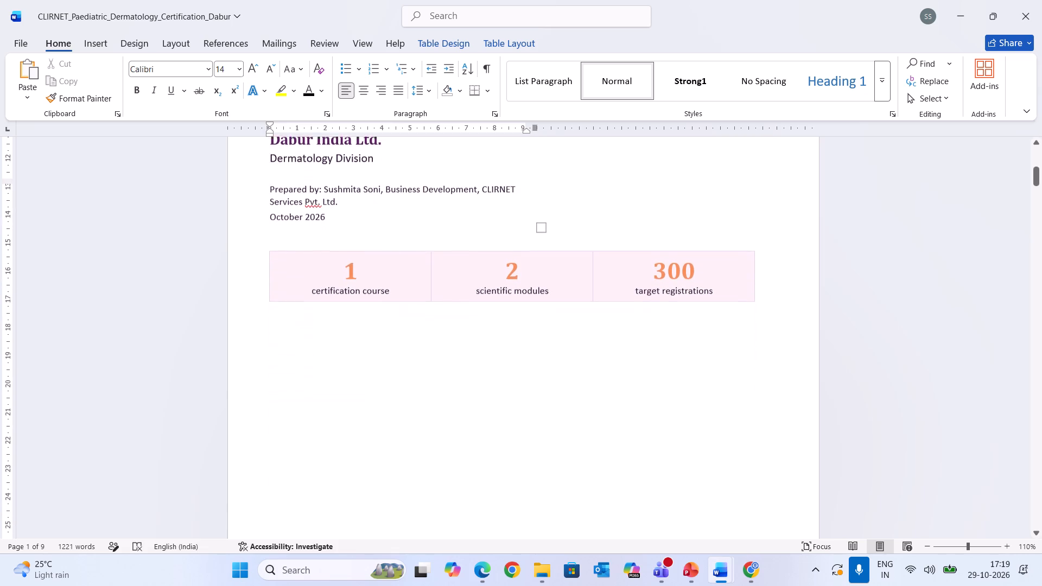
{"action": "scroll", "coordinate": [378, 327], "scroll_direction": "down", "scroll_amount": 6}
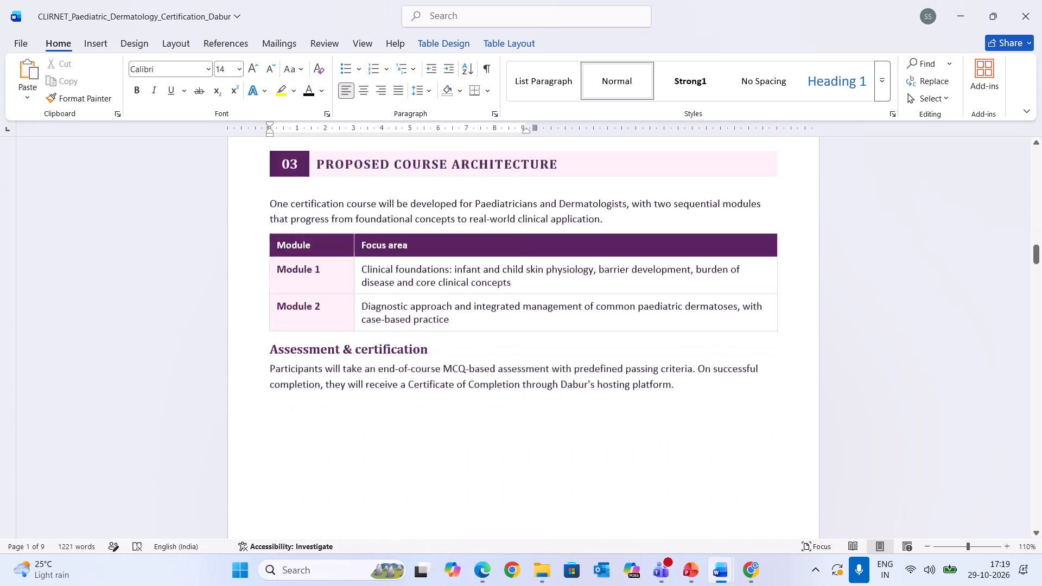
{"action": "scroll", "coordinate": [378, 327], "scroll_direction": "down", "scroll_amount": 1}
{"action": "scroll", "coordinate": [378, 327], "scroll_direction": "up", "scroll_amount": 2}
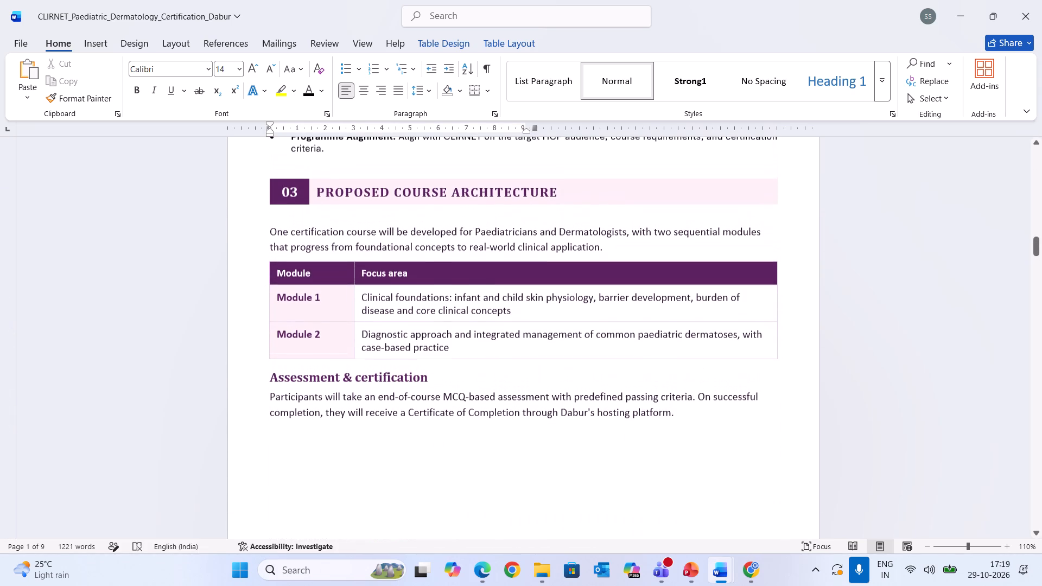
{"action": "scroll", "coordinate": [571, 266], "scroll_direction": "up", "scroll_amount": 3}
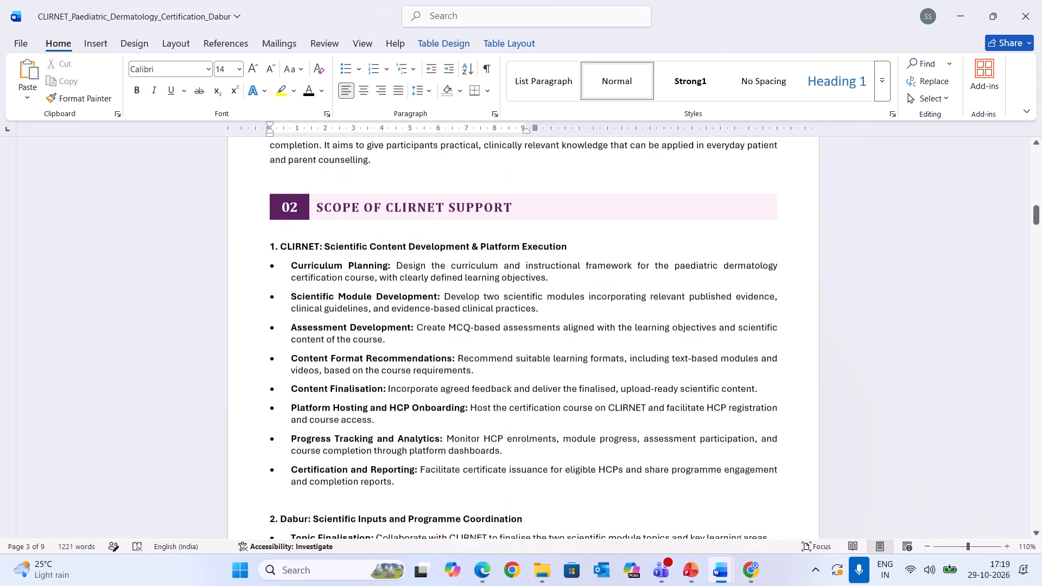
{"action": "scroll", "coordinate": [571, 266], "scroll_direction": "up", "scroll_amount": 1}
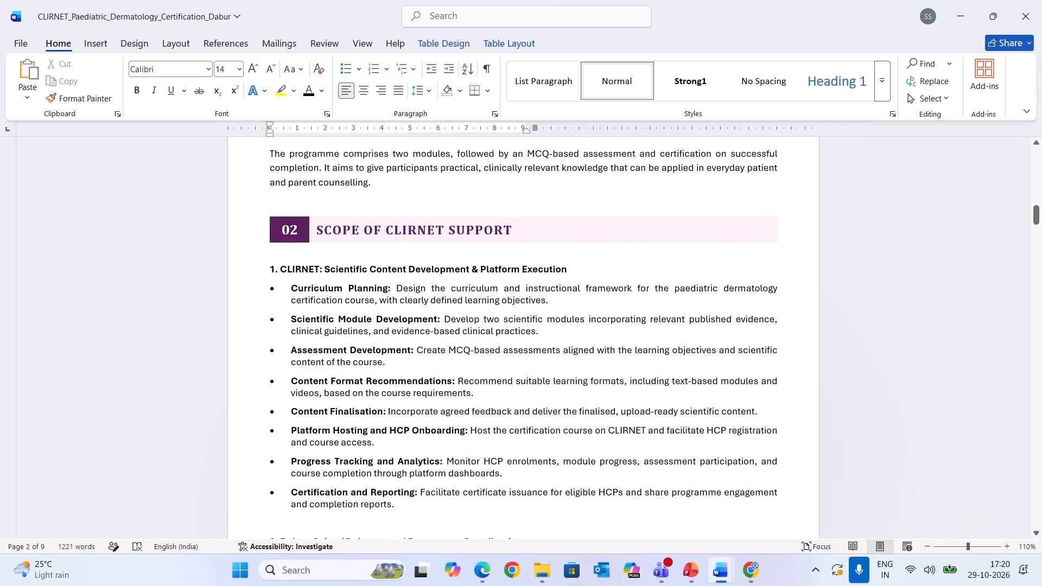
{"action": "scroll", "coordinate": [571, 266], "scroll_direction": "up", "scroll_amount": 2}
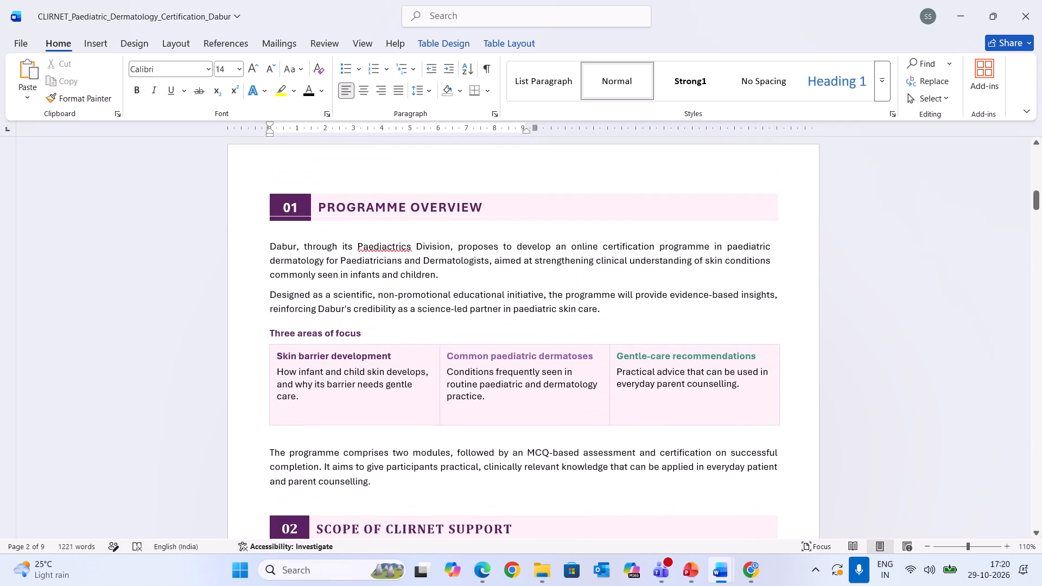
Set the "02 SCOPE OF CLIRNET SUPPORT" banner's number and heading on page 2 to Aptos.
{"action": "scroll", "coordinate": [444, 279], "scroll_direction": "down", "scroll_amount": 2}
{"action": "left_click_drag", "start_coordinate": [516, 425], "coordinate": [268, 416]}
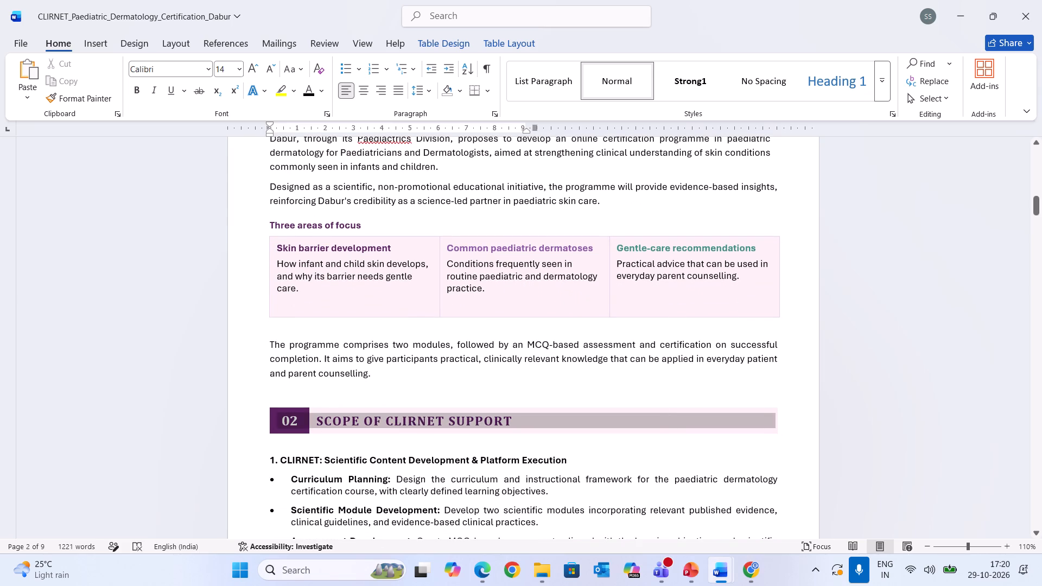
{"action": "left_click_drag", "start_coordinate": [268, 416], "coordinate": [268, 416]}
{"action": "left_click", "coordinate": [176, 68]}
{"action": "type", "text": "aptos"}
{"action": "key", "text": "Return"}
{"action": "left_click", "coordinate": [312, 314]}
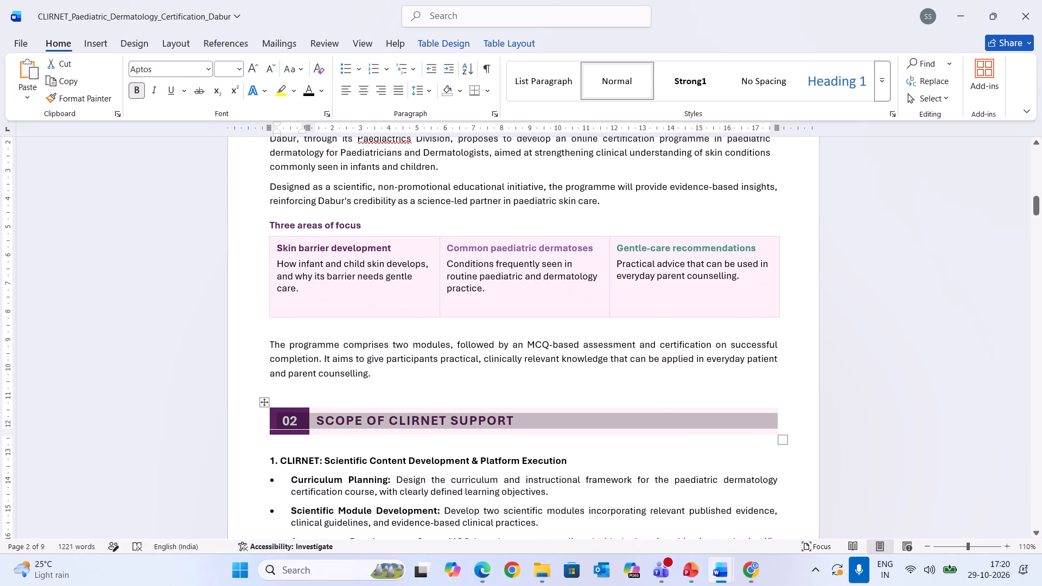